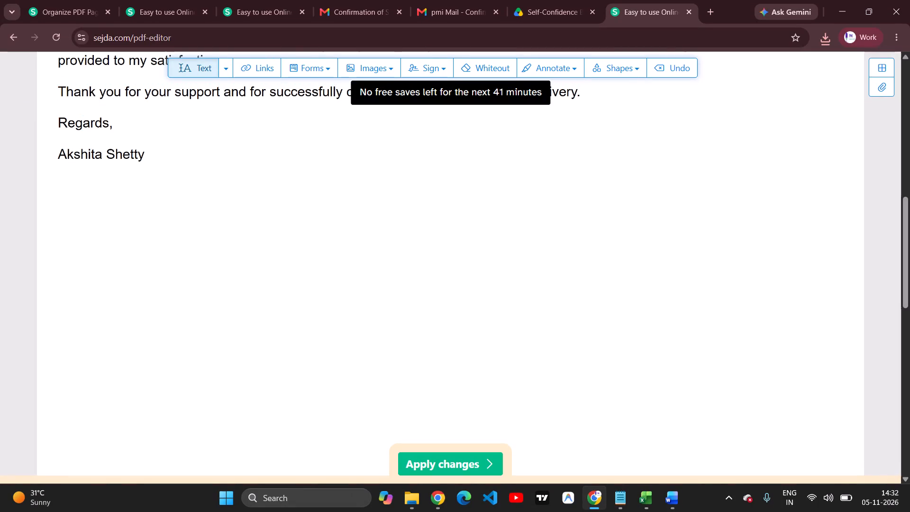
Refresh the Downloads folder in File Explorer and review the newest Confirmation of Service Delivery PDF, closing it when done.
{"action": "left_click", "coordinate": [417, 506]}
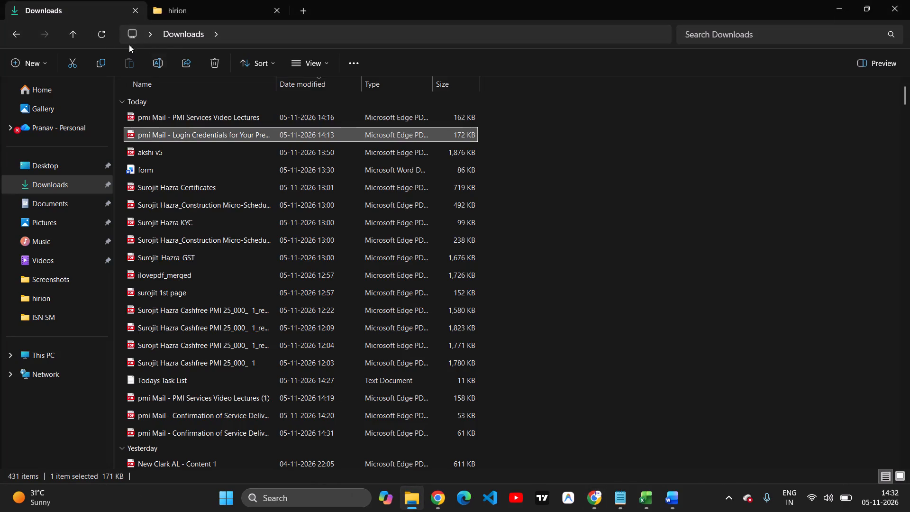
{"action": "left_click", "coordinate": [104, 38]}
{"action": "double_click", "coordinate": [242, 115]}
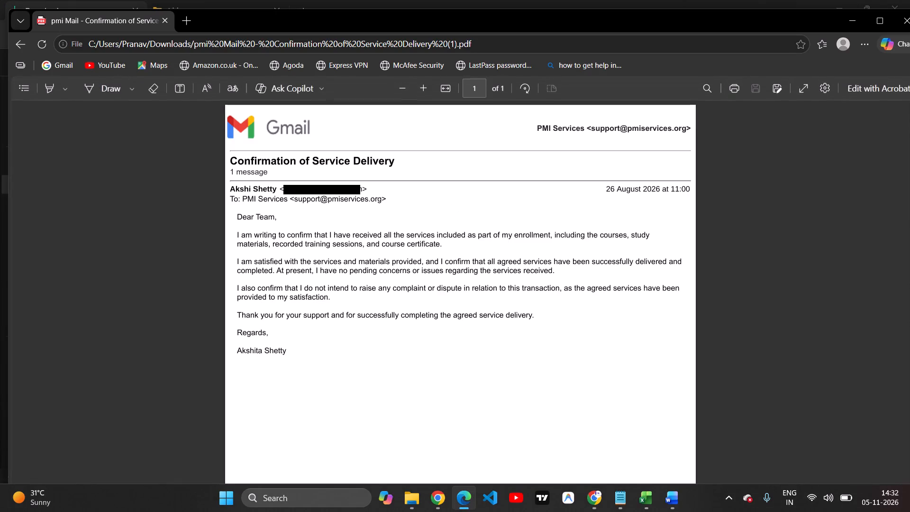
{"action": "left_click_drag", "start_coordinate": [449, 205], "coordinate": [346, 190]}
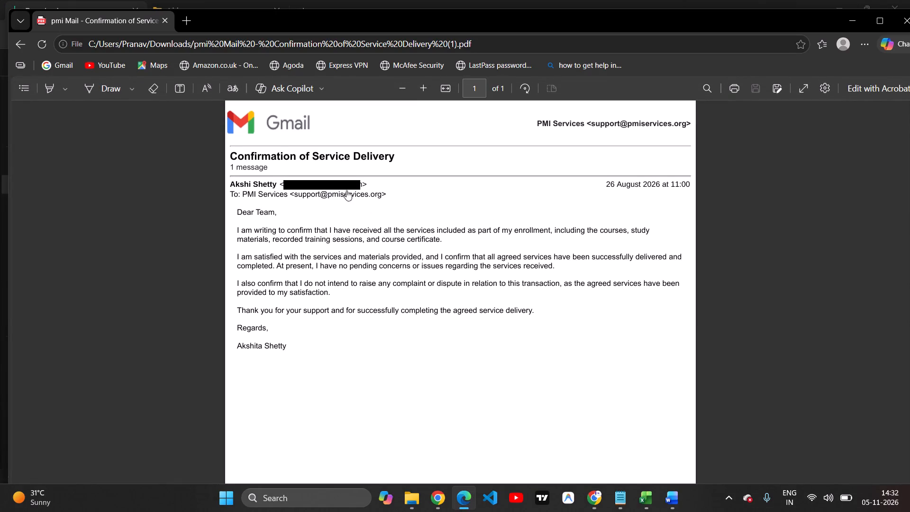
{"action": "left_click_drag", "start_coordinate": [346, 190], "coordinate": [335, 187]}
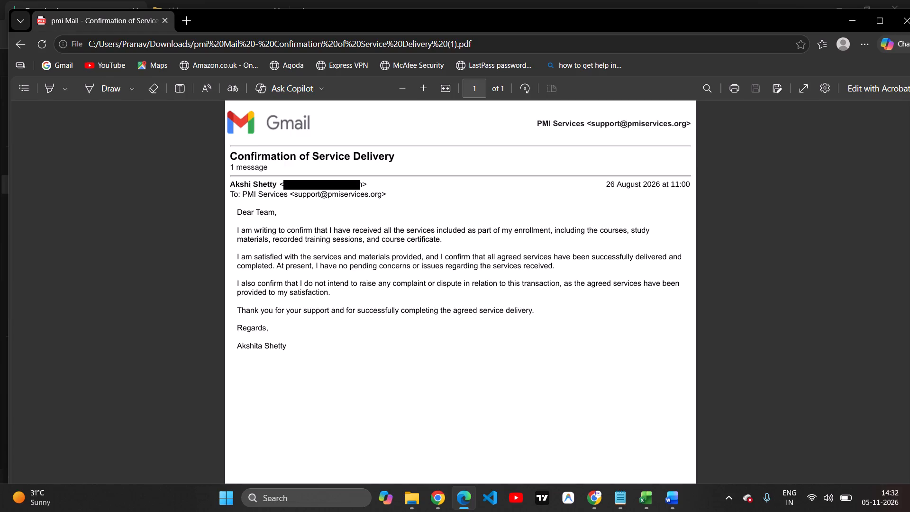
{"action": "scroll", "coordinate": [475, 301], "scroll_direction": "down", "scroll_amount": 1}
{"action": "left_click", "coordinate": [905, 18]}
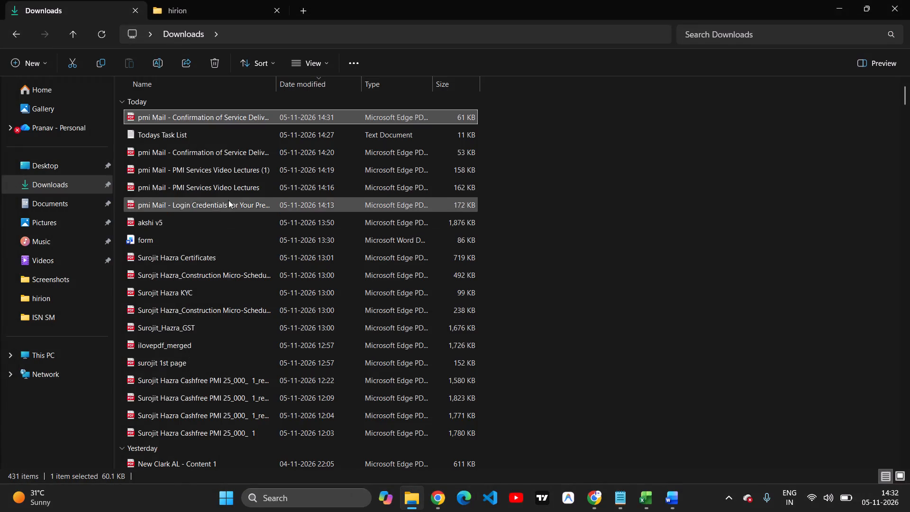
Delete the "pmi Mail - PMI Services Video Lectures" PDF and the Confirmation of Service Delivery PDF dated 14:20 from Downloads.
{"action": "left_click", "coordinate": [230, 184]}
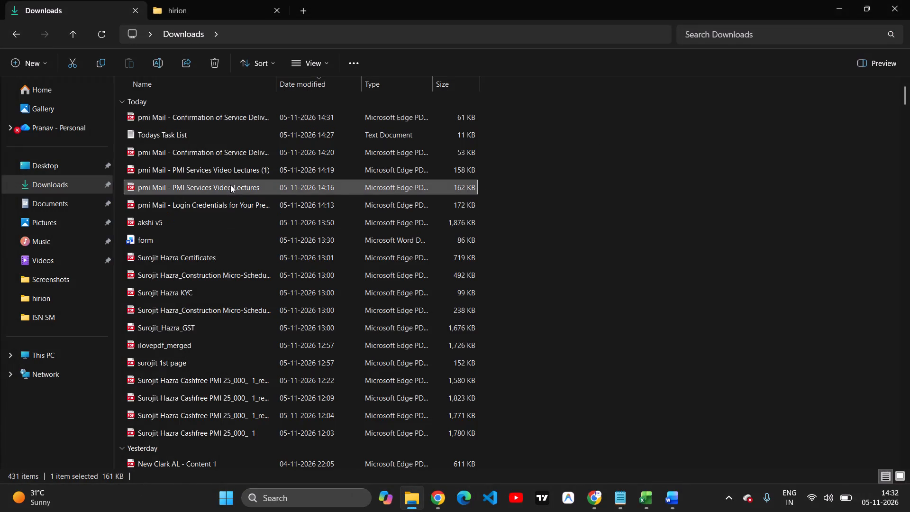
{"action": "key", "text": "Delete"}
{"action": "left_click", "coordinate": [238, 155]}
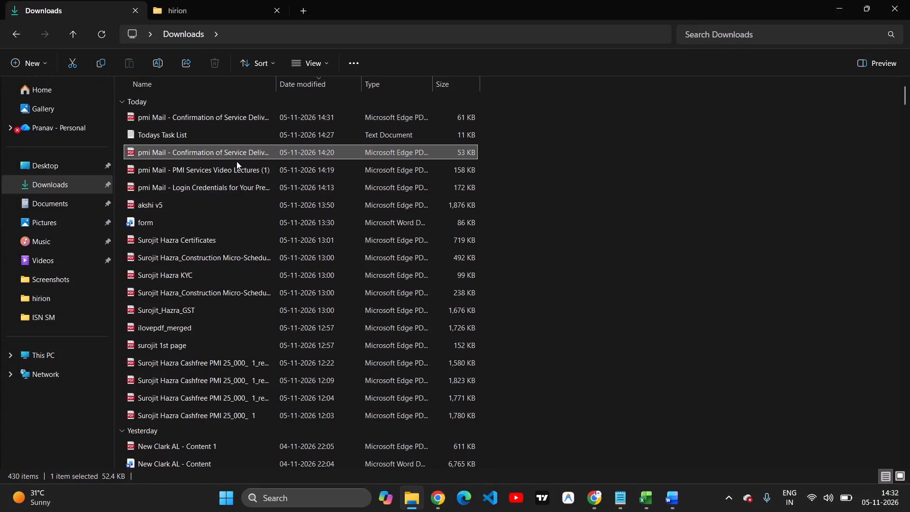
{"action": "key", "text": "Delete"}
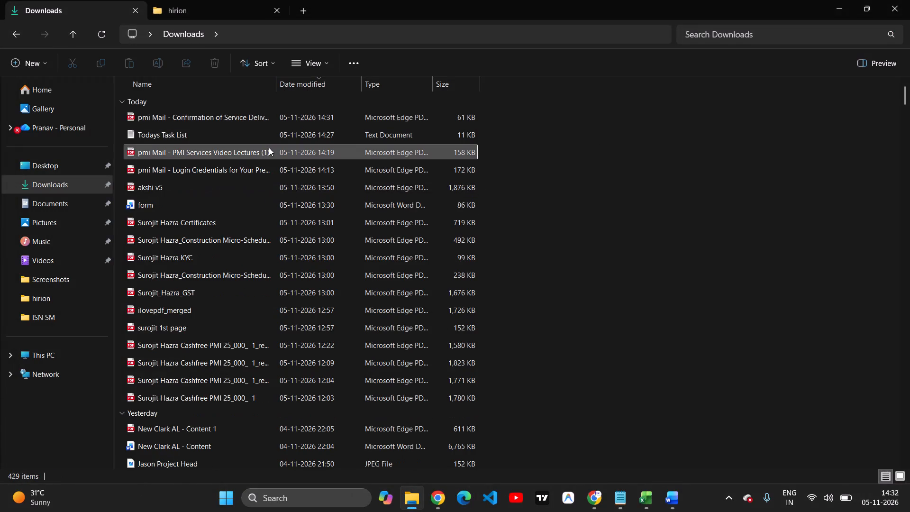
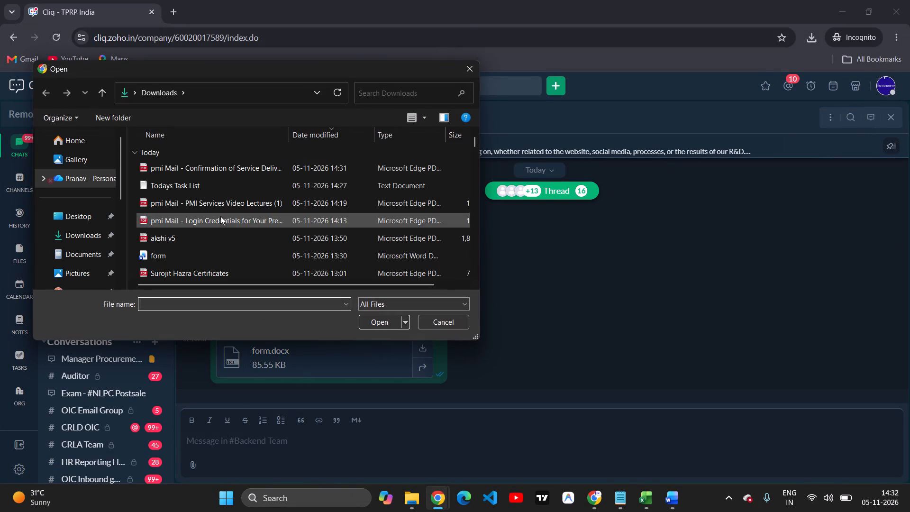
Attach the PMI Services Video Lectures, Login Credentials and Confirmation of Service Delivery PDFs from Downloads to the #Backend Team share.
{"action": "left_click", "coordinate": [217, 220], "text": "ctrl"}
{"action": "left_click", "coordinate": [229, 206], "text": "ctrl"}
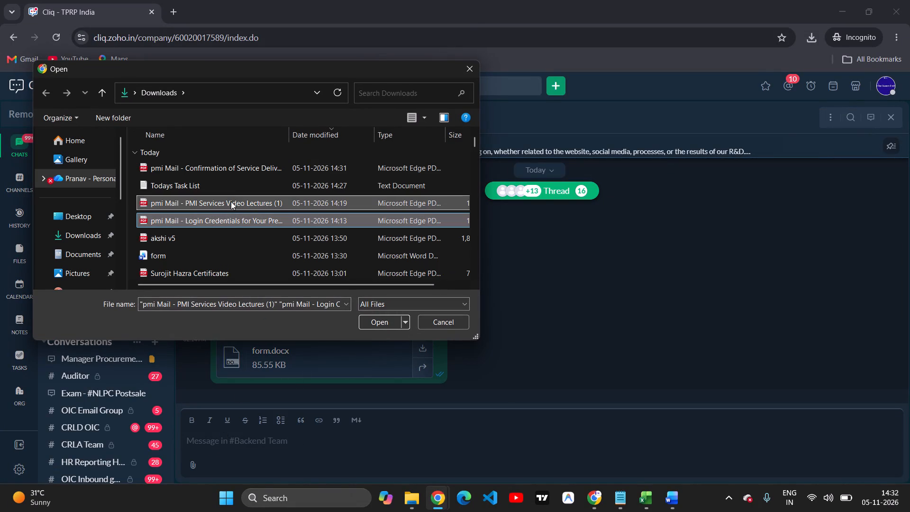
{"action": "left_click_drag", "start_coordinate": [249, 166], "coordinate": [250, 161], "text": "ctrl"}
{"action": "left_click", "coordinate": [370, 325]}
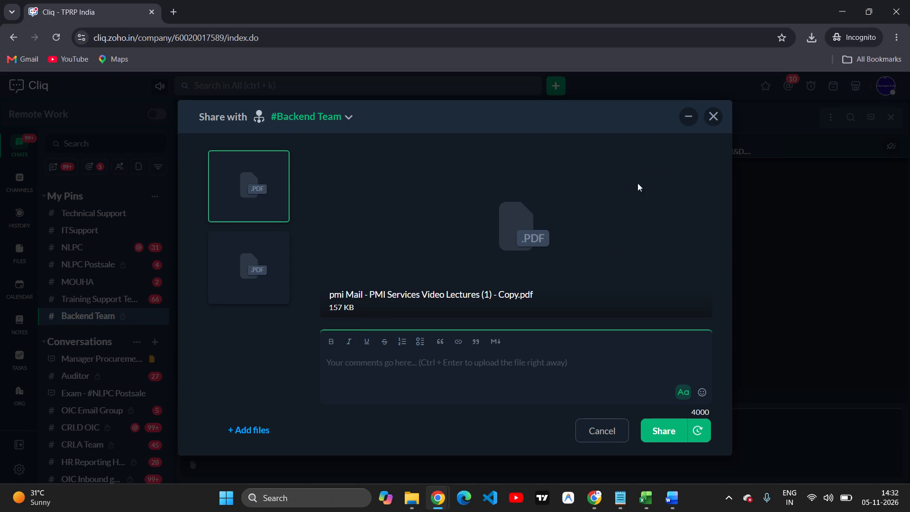
{"action": "left_click", "coordinate": [240, 434]}
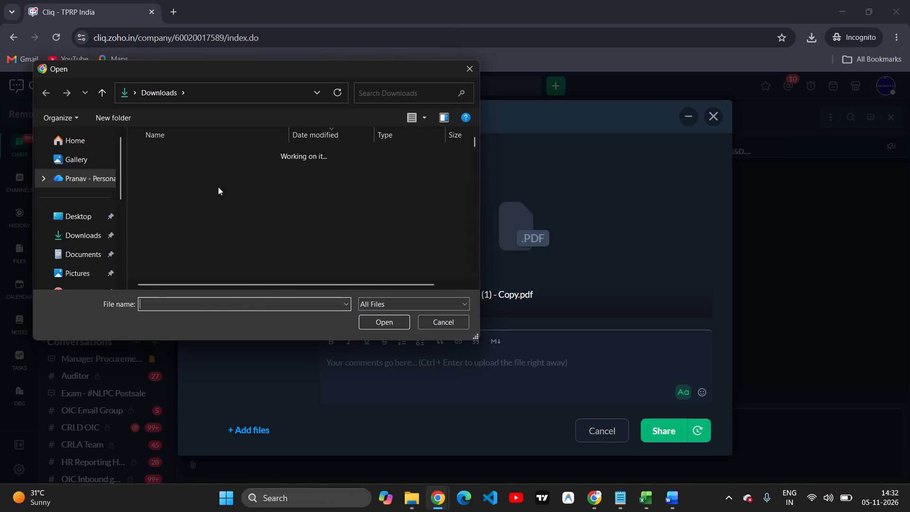
{"action": "left_click", "coordinate": [214, 169]}
{"action": "left_click", "coordinate": [386, 323]}
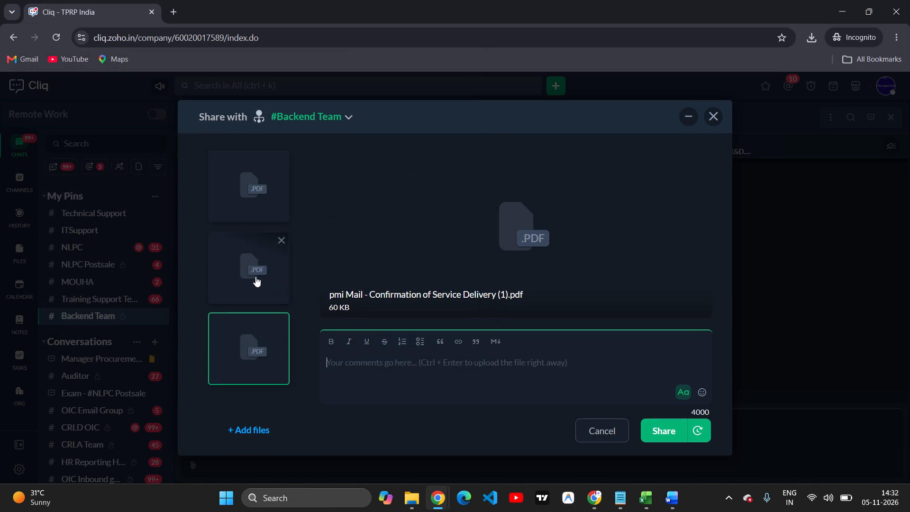
{"action": "left_click", "coordinate": [255, 276]}
{"action": "left_click", "coordinate": [252, 331]}
Rename the first attachment "pmi Mail - PMI Services Video Lectures", dropping the "(1) - Copy" suffix.
{"action": "left_click", "coordinate": [246, 149]}
{"action": "left_click", "coordinate": [263, 202]}
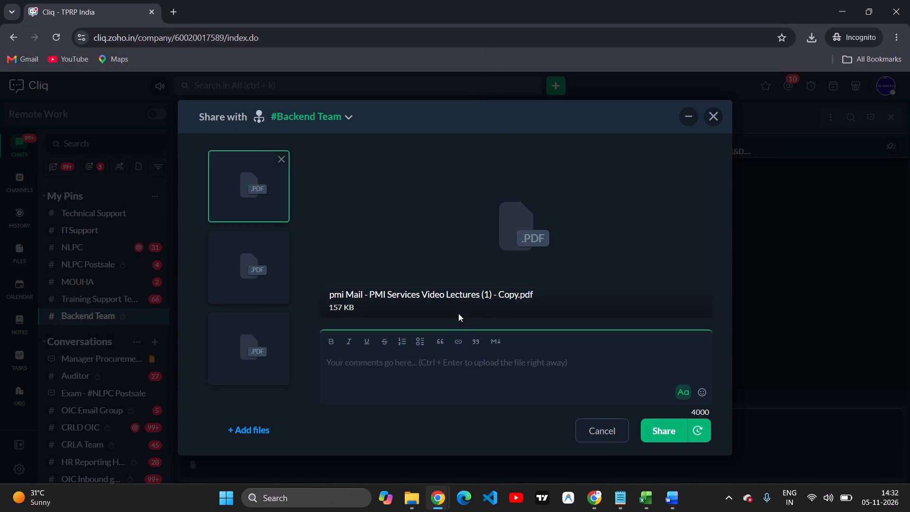
{"action": "left_click", "coordinate": [490, 295]}
{"action": "left_click", "coordinate": [491, 294]}
{"action": "left_click", "coordinate": [494, 294]}
{"action": "left_click", "coordinate": [520, 293]}
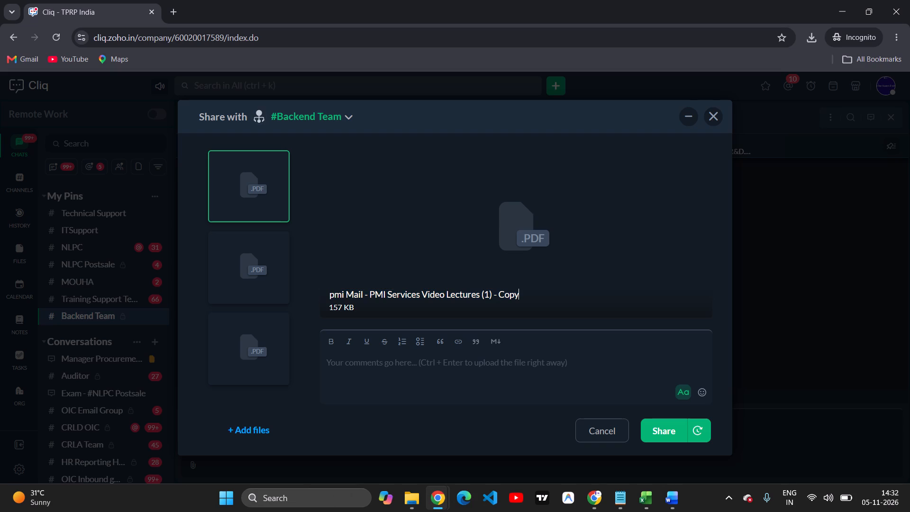
{"action": "left_click_drag", "start_coordinate": [520, 296], "coordinate": [484, 293]}
{"action": "key", "text": "BackSpace"}
{"action": "key", "text": "BackSpace"}
Rename the second attachment "pmi Mail - Login Credentials for Your Pre-Session Exam", dropping the "(1) - Copy" suffix.
{"action": "left_click", "coordinate": [242, 280]}
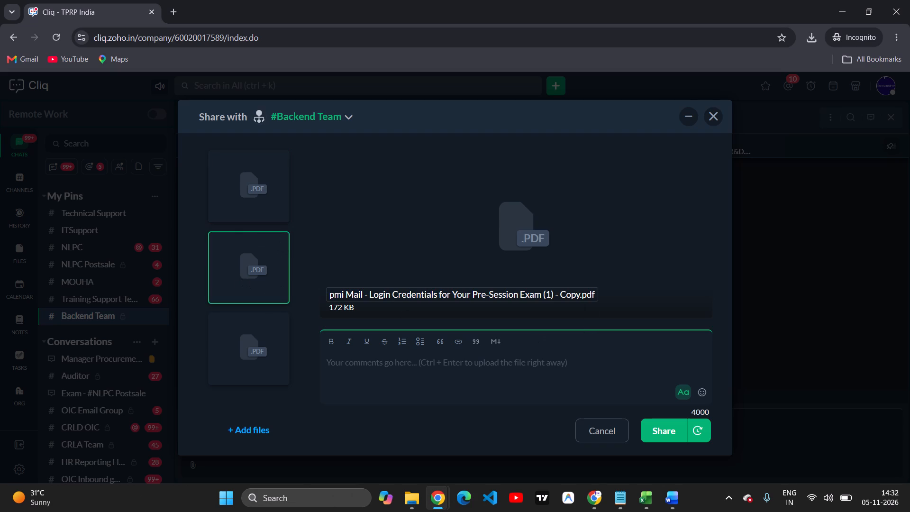
{"action": "left_click", "coordinate": [554, 295]}
{"action": "left_click", "coordinate": [584, 295]}
{"action": "left_click", "coordinate": [581, 294]}
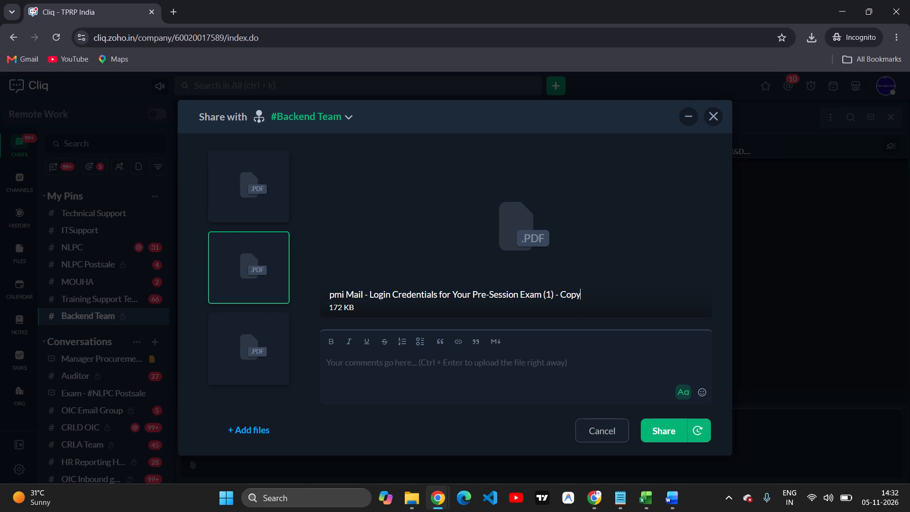
{"action": "key", "text": "BackSpace"}
{"action": "key", "text": "BackSpace"}
{"action": "key", "text": "backslash"}
{"action": "key", "text": "BackSpace"}
{"action": "key", "text": "BackSpace"}
{"action": "key", "text": "BackSpace"}
{"action": "key", "text": "BackSpace"}
{"action": "key", "text": "BackSpace"}
{"action": "key", "text": "BackSpace"}
{"action": "key", "text": "BackSpace"}
{"action": "key", "text": "BackSpace"}
Rename the third attachment "pmi Mail - Confirmation of Service Delivery", dropping the "(1)" suffix.
{"action": "left_click", "coordinate": [259, 338]}
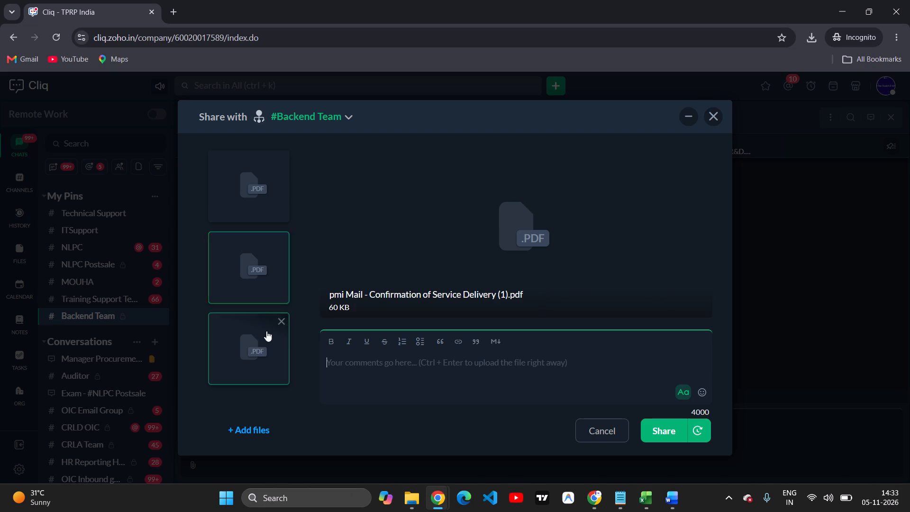
{"action": "left_click", "coordinate": [510, 290]}
{"action": "left_click", "coordinate": [508, 292]}
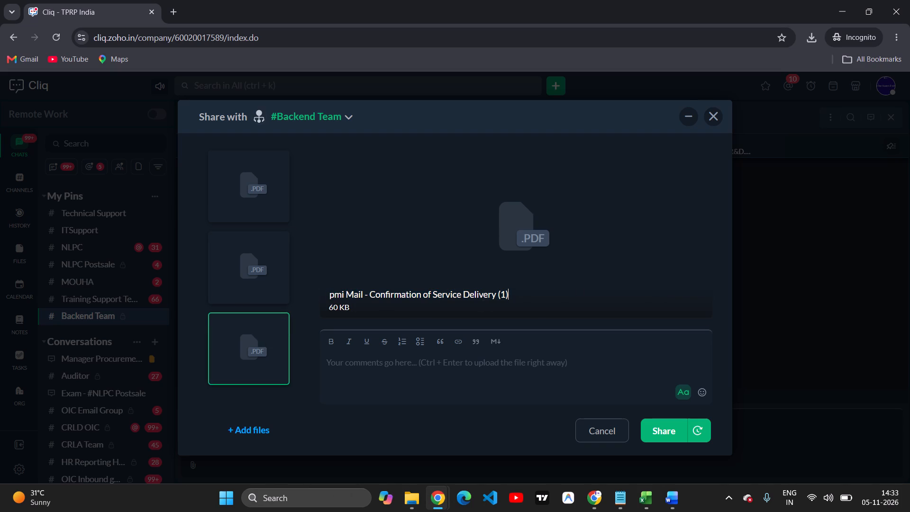
{"action": "key", "text": "BackSpace"}
{"action": "key", "text": "BackSpace"}
{"action": "key", "text": "BackSpace"}
{"action": "key", "text": "BackSpace"}
Share the three renamed PDFs with the #Backend Team channel.
{"action": "left_click", "coordinate": [651, 431]}
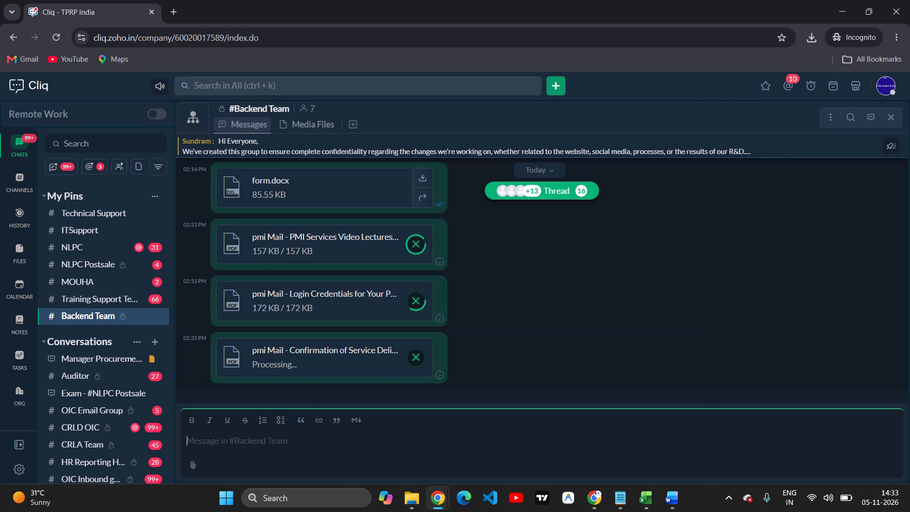
Switch to the Chrome window with the isuccessnode.in exam admin page.
{"action": "key", "text": "alt+Tab"}
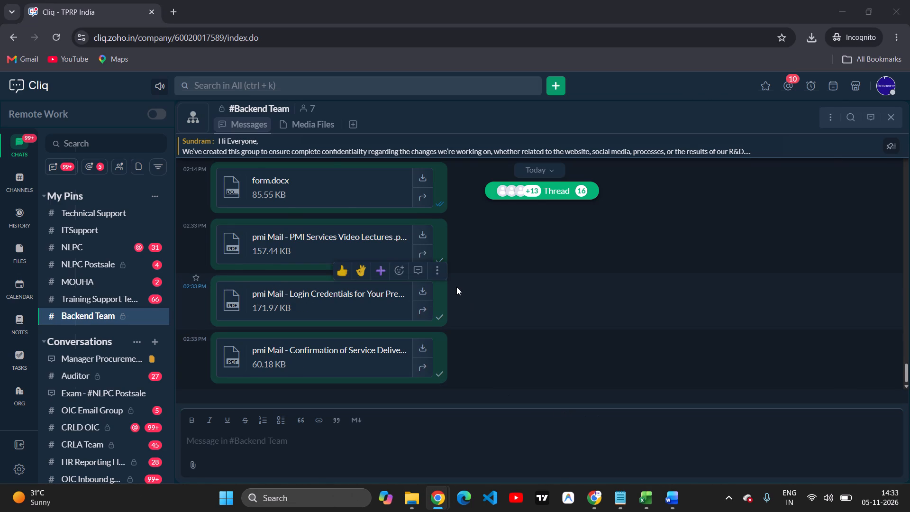
{"action": "key", "text": "alt+Tab"}
{"action": "key", "text": "alt+Tab"}
{"action": "key", "text": "alt+Tab"}
{"action": "key", "text": "alt+Tab"}
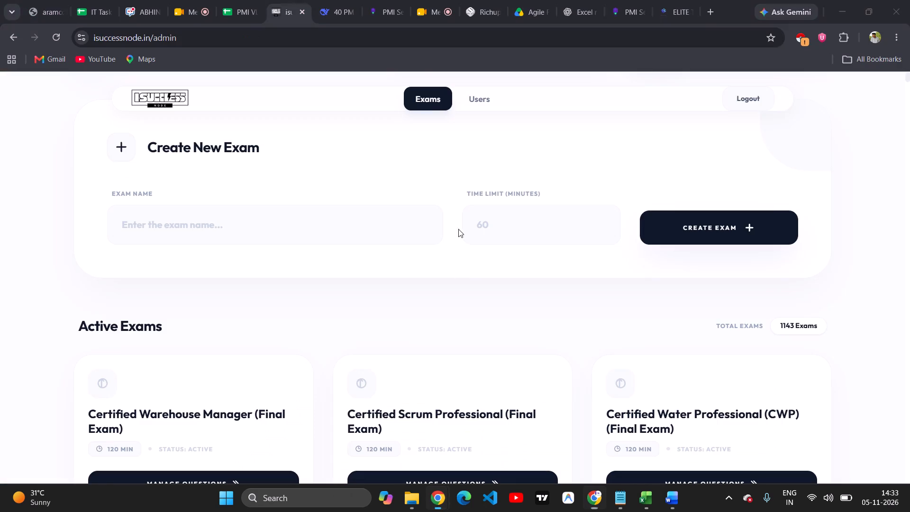
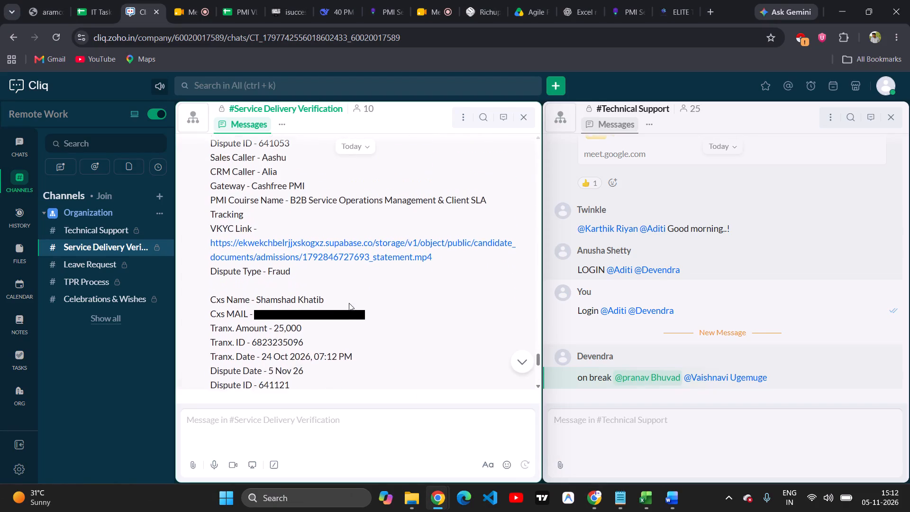
View the VKYC video linked in the Professional Development Certification dispute entry in #Service Delivery Verification, and close it.
{"action": "scroll", "coordinate": [349, 303], "scroll_direction": "down", "scroll_amount": 3}
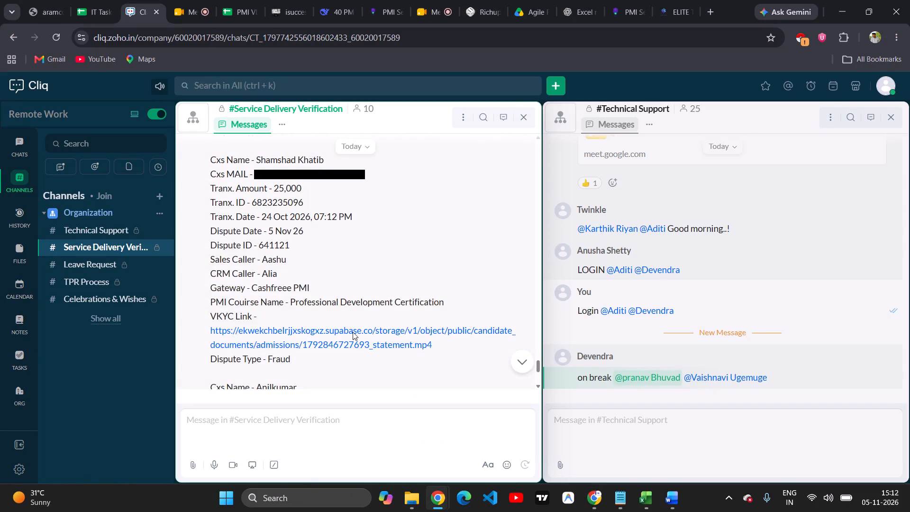
{"action": "left_click", "coordinate": [352, 338], "text": "ctrl"}
{"action": "left_click", "coordinate": [164, 5]}
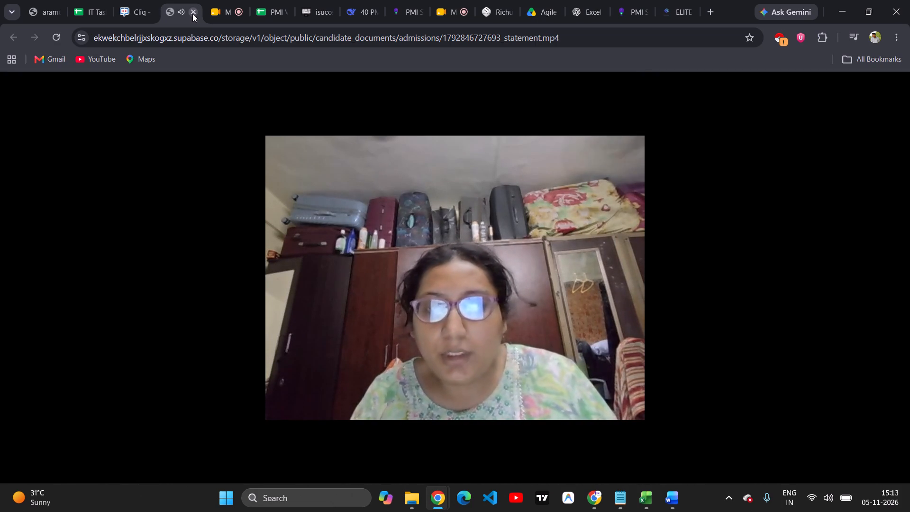
{"action": "left_click", "coordinate": [192, 14]}
View the VKYC video linked in the B2B Service Operations Management & Client SLA Tracking dispute entry, and close it.
{"action": "scroll", "coordinate": [403, 287], "scroll_direction": "up", "scroll_amount": 2}
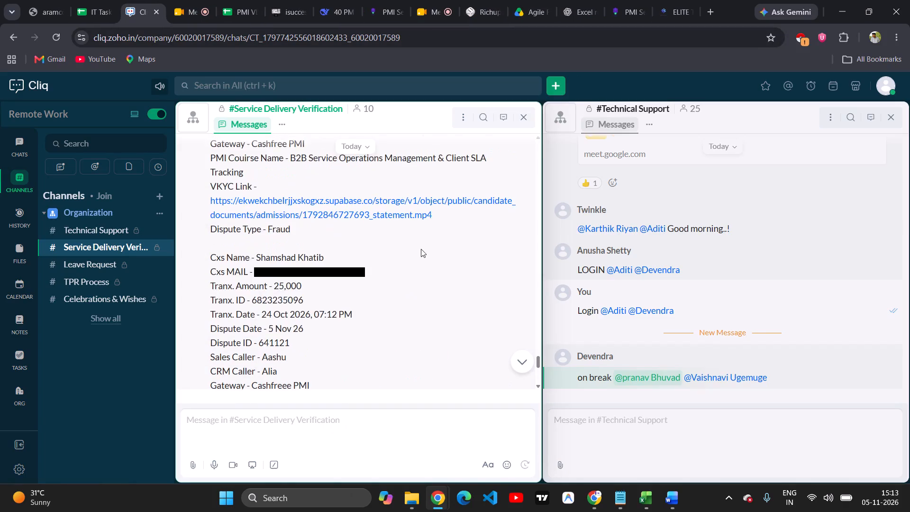
{"action": "scroll", "coordinate": [421, 249], "scroll_direction": "down", "scroll_amount": 5}
{"action": "scroll", "coordinate": [454, 231], "scroll_direction": "up", "scroll_amount": 7}
{"action": "left_click", "coordinate": [372, 223], "text": "ctrl"}
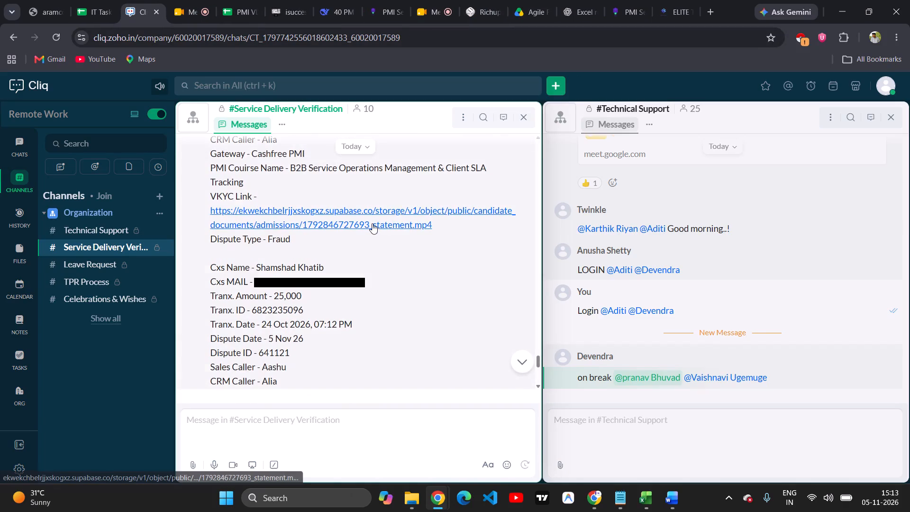
{"action": "left_click", "coordinate": [184, 13]}
{"action": "left_click", "coordinate": [195, 11]}
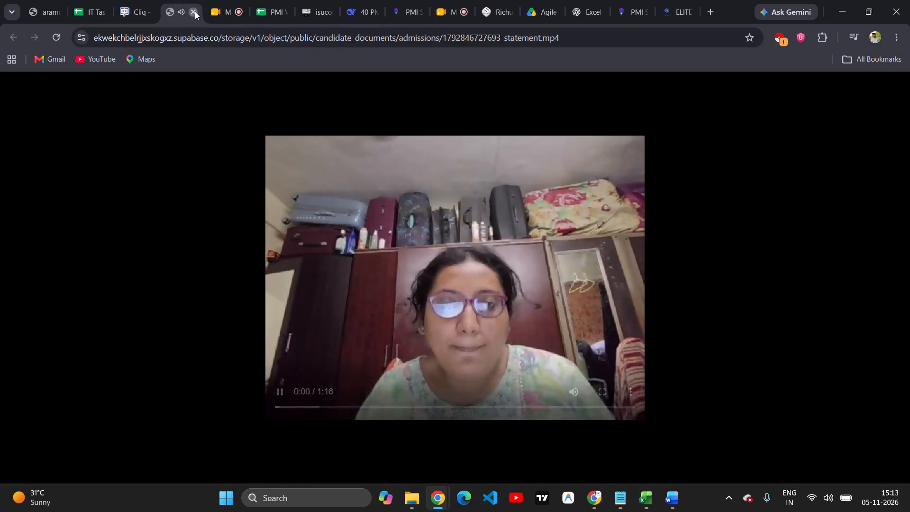
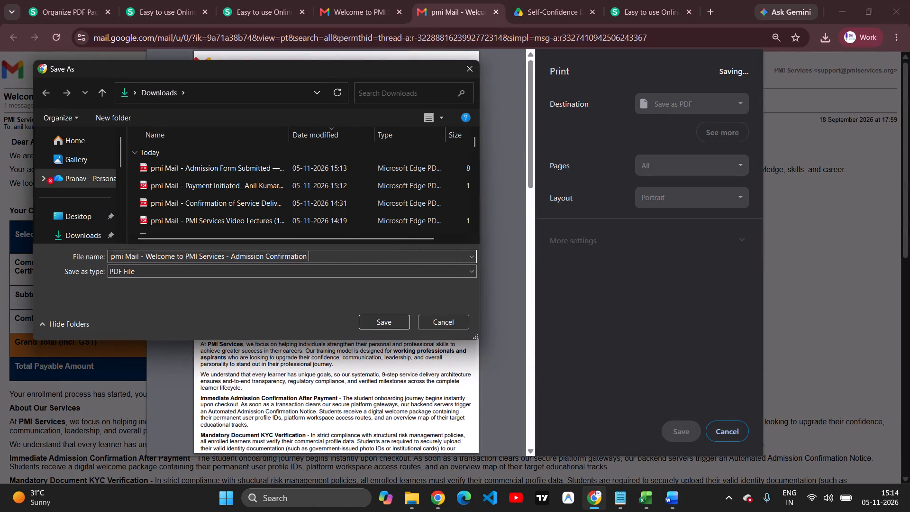
{"action": "key", "text": "ctrl+v"}
{"action": "left_click", "coordinate": [379, 320]}
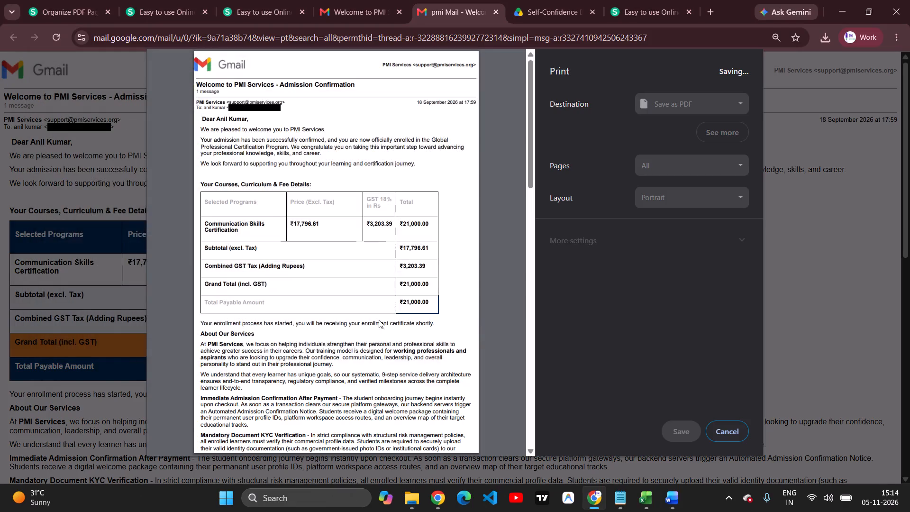
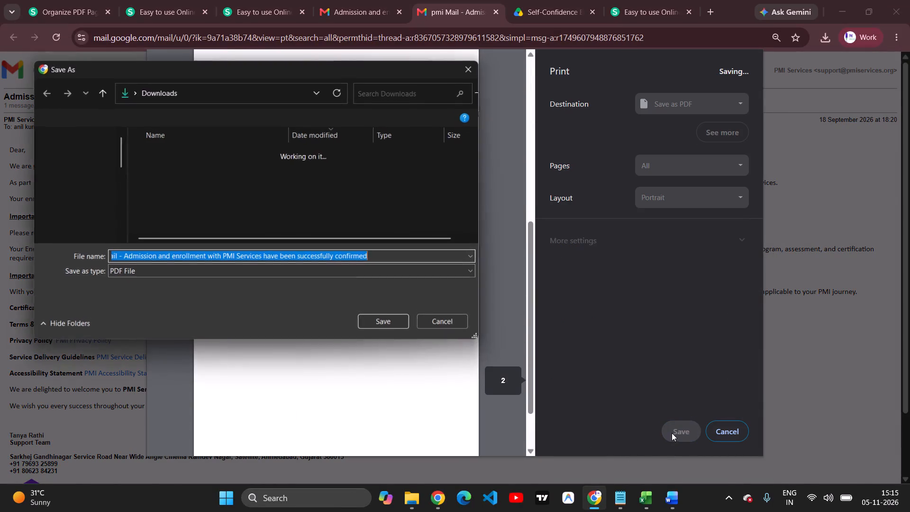
Save the admission and enrollment confirmation email as a PDF in Downloads, appending the copied text to the end of its suggested file name.
{"action": "left_click", "coordinate": [376, 255]}
{"action": "left_click_drag", "start_coordinate": [376, 255], "coordinate": [232, 251]}
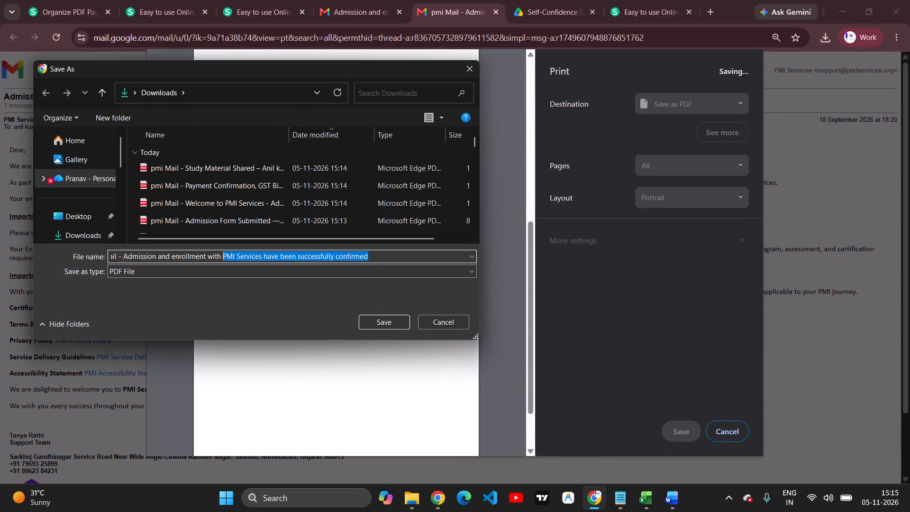
{"action": "left_click_drag", "start_coordinate": [232, 251], "coordinate": [265, 256]}
{"action": "left_click", "coordinate": [389, 259]}
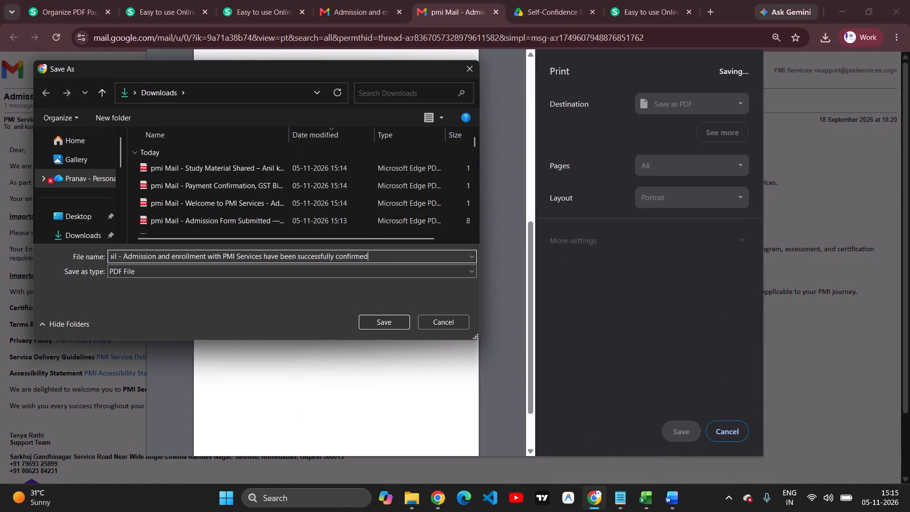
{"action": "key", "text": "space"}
{"action": "key", "text": "ctrl+v"}
{"action": "left_click", "coordinate": [377, 324]}
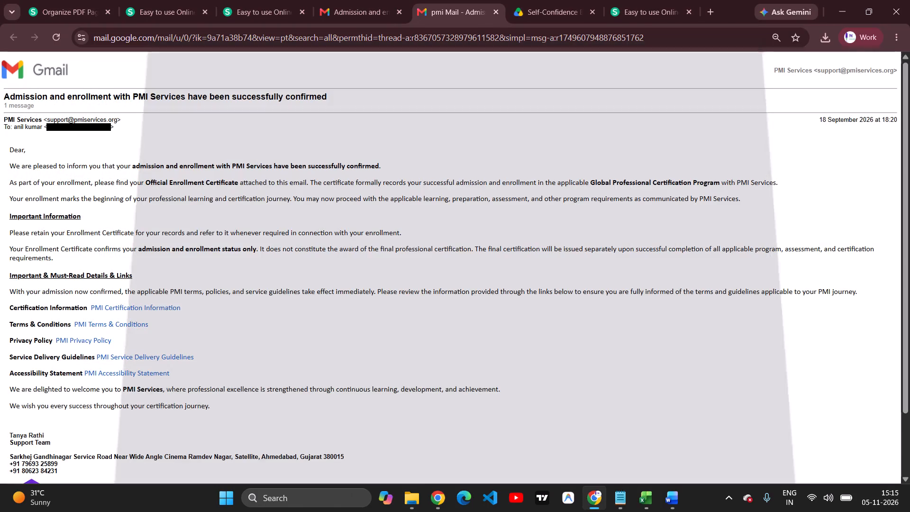
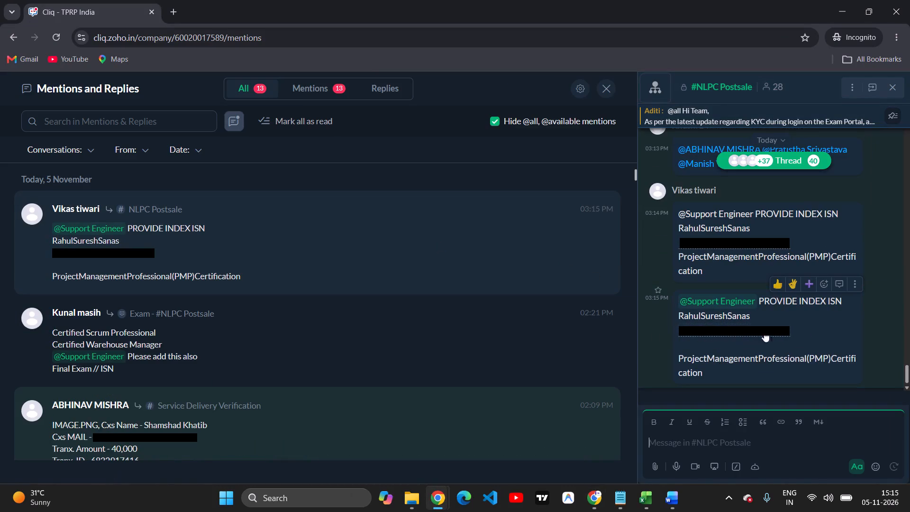
{"action": "left_click", "coordinate": [778, 282]}
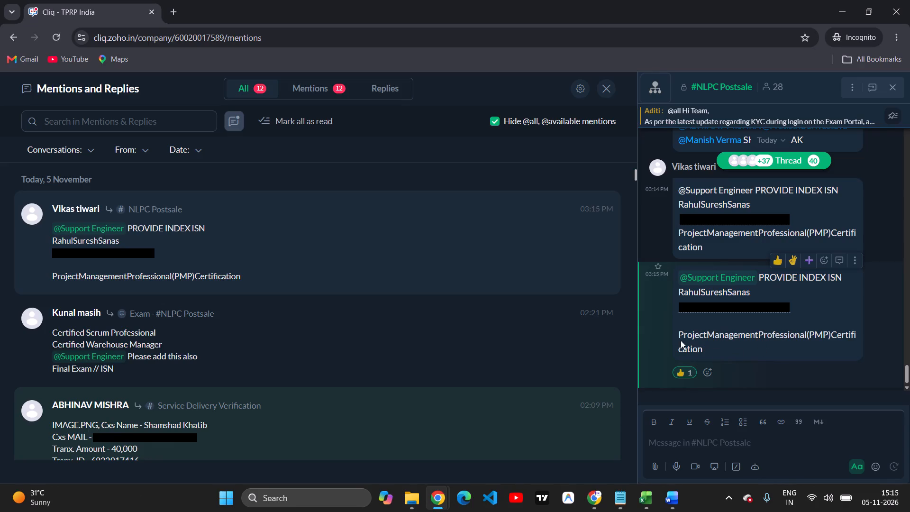
Copy the course name "ProjectManagementProfessional(PMP)" from the latest index ISN request message.
{"action": "left_click_drag", "start_coordinate": [678, 338], "coordinate": [833, 334]}
{"action": "key", "text": "ctrl+c"}
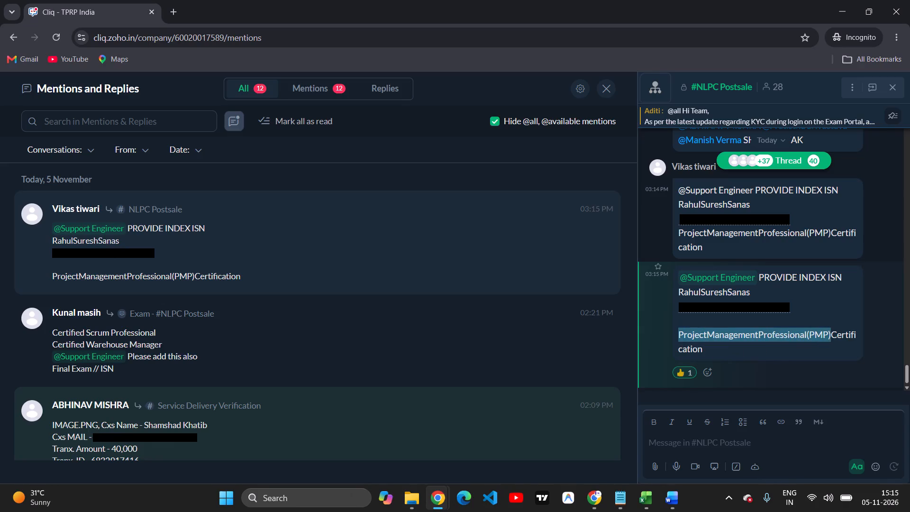
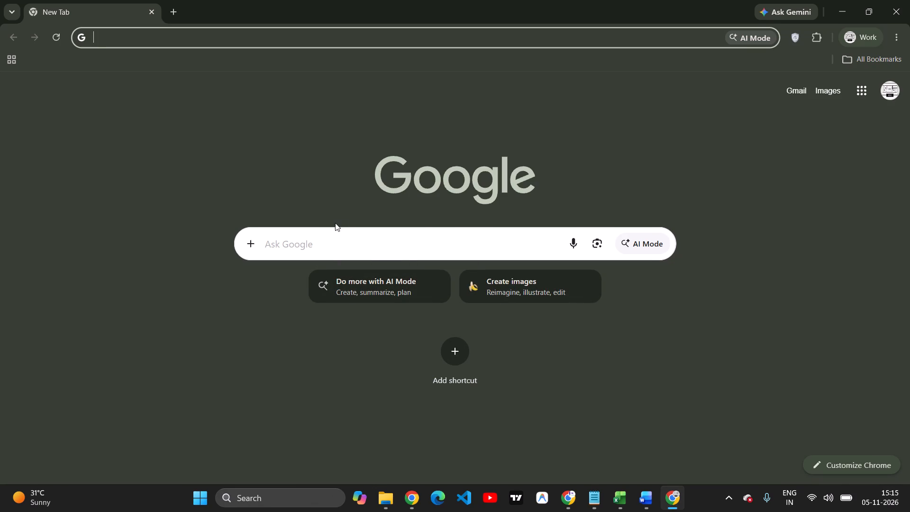
Open the shared Study Materials New folder from the suggested folders in Google Drive.
{"action": "left_click", "coordinate": [869, 88]}
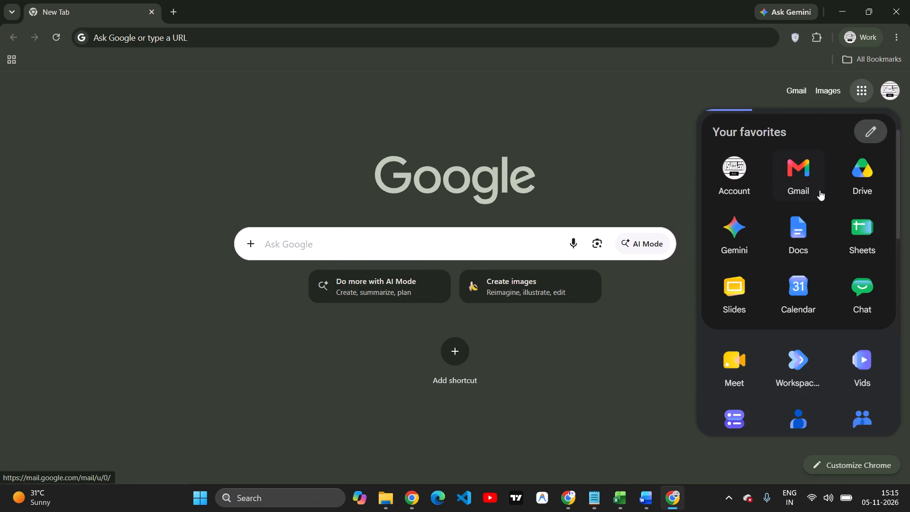
{"action": "left_click", "coordinate": [855, 180]}
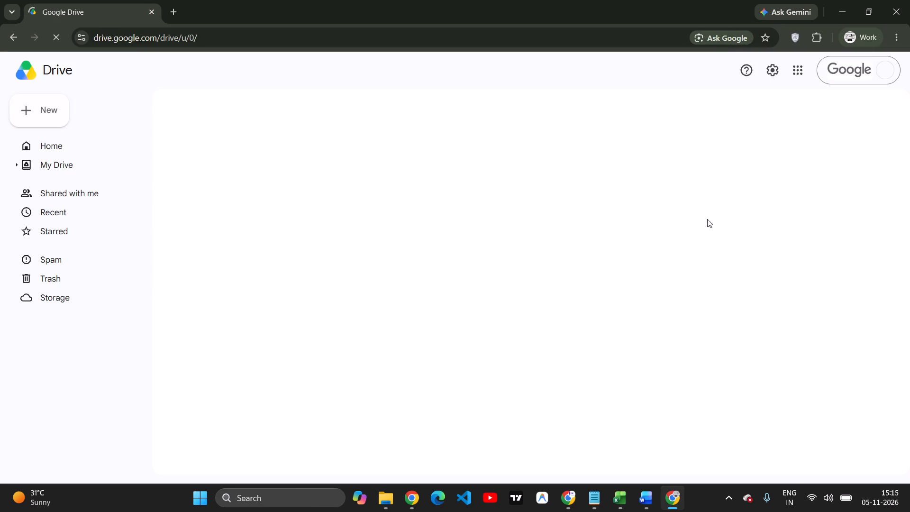
{"action": "double_click", "coordinate": [372, 179]}
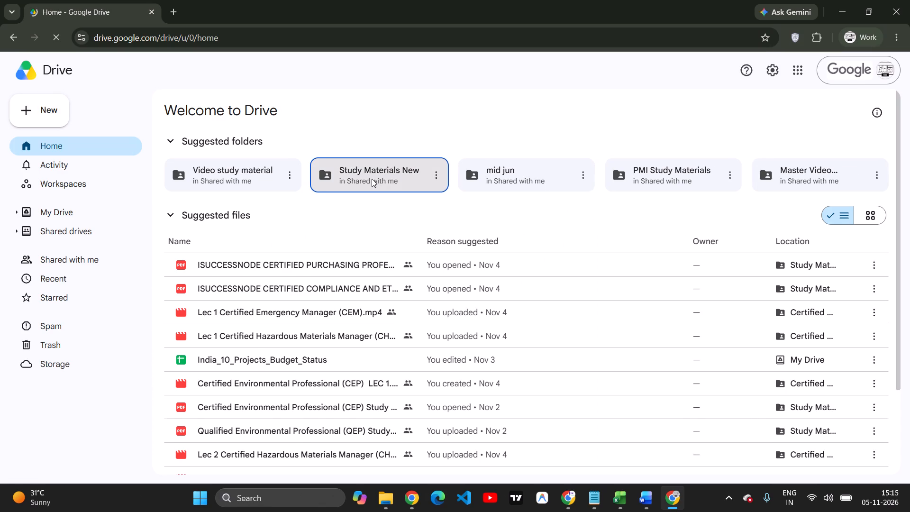
Start a search in Google Drive.
{"action": "left_click", "coordinate": [391, 75]}
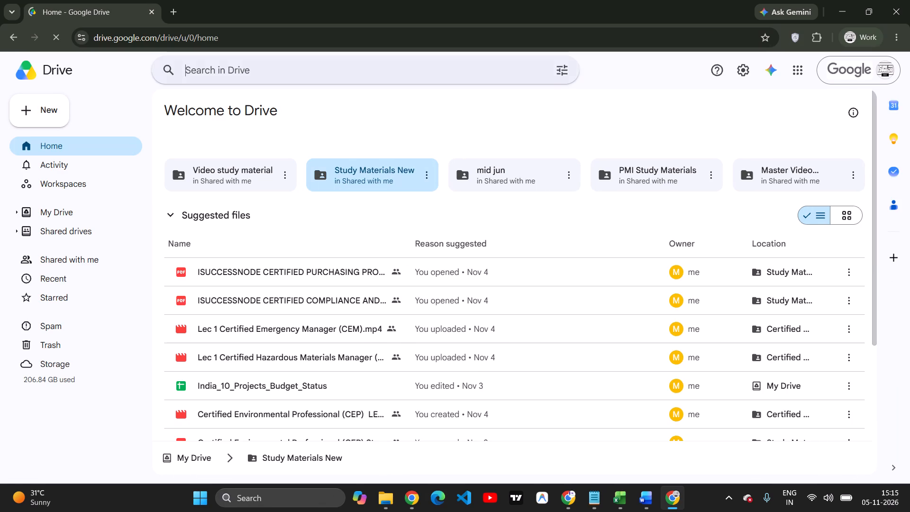
Search Drive for "Project Management Professional(PMP)" and preview the PMP_SM .pdf result.
{"action": "key", "text": "ctrl+v"}
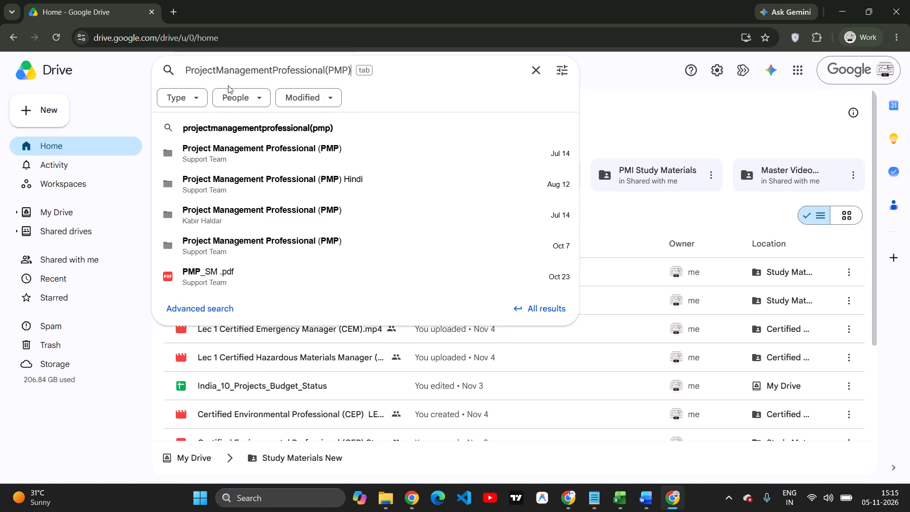
{"action": "left_click", "coordinate": [218, 71]}
{"action": "key", "text": "space"}
{"action": "left_click", "coordinate": [275, 72]}
{"action": "key", "text": "space"}
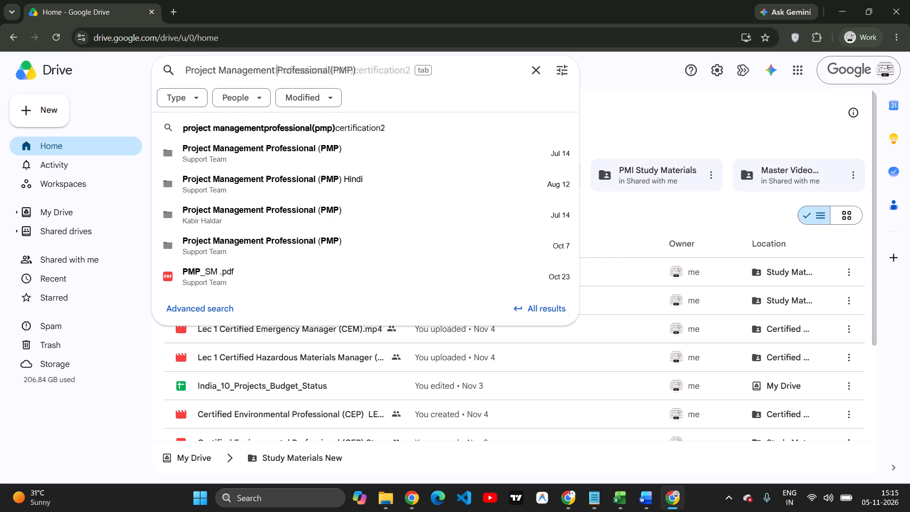
{"action": "left_click", "coordinate": [183, 98]}
{"action": "left_click", "coordinate": [235, 285]}
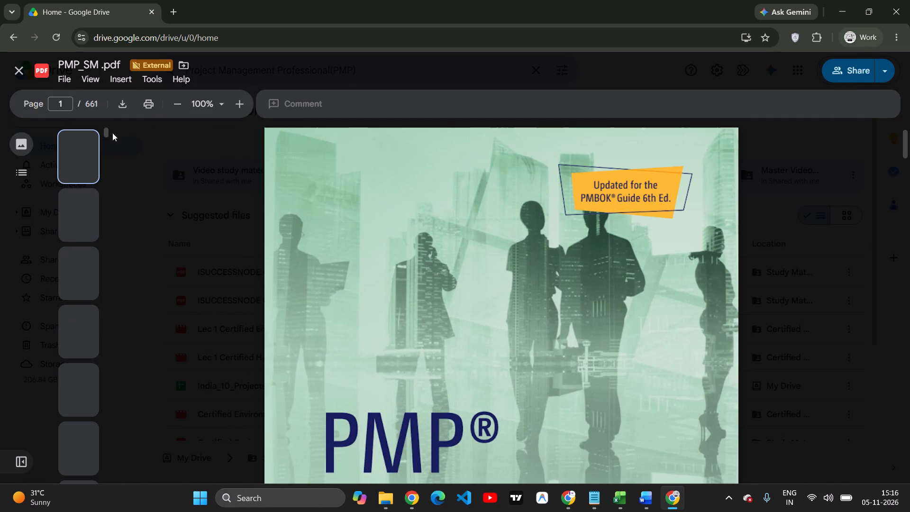
{"action": "left_click", "coordinate": [19, 71]}
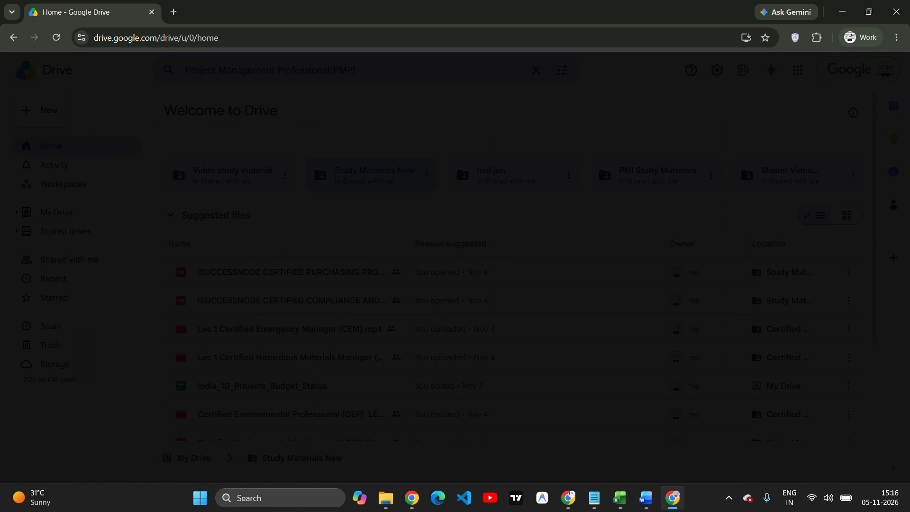
Filter the Drive search to PDFs and preview the PMP_SM .pdf result dated Nov 2.
{"action": "left_click", "coordinate": [357, 74]}
{"action": "left_click", "coordinate": [179, 97]}
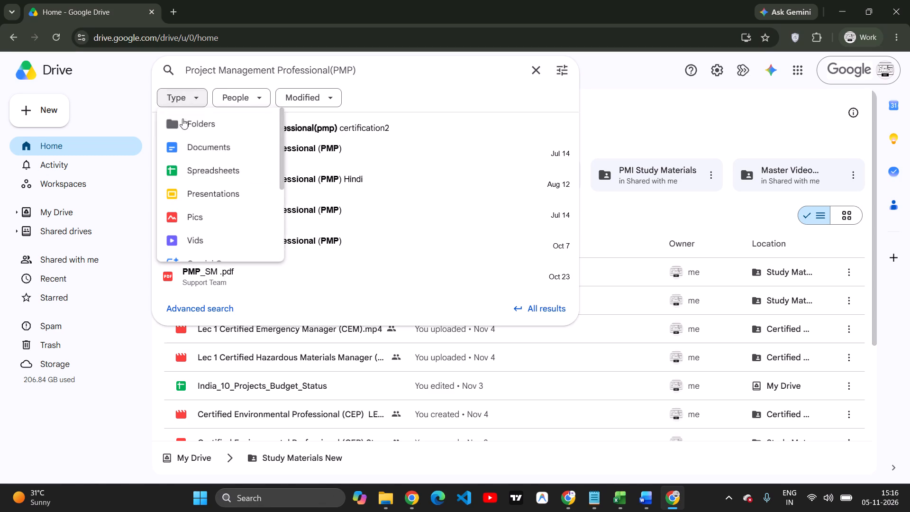
{"action": "scroll", "coordinate": [199, 223], "scroll_direction": "down", "scroll_amount": 2}
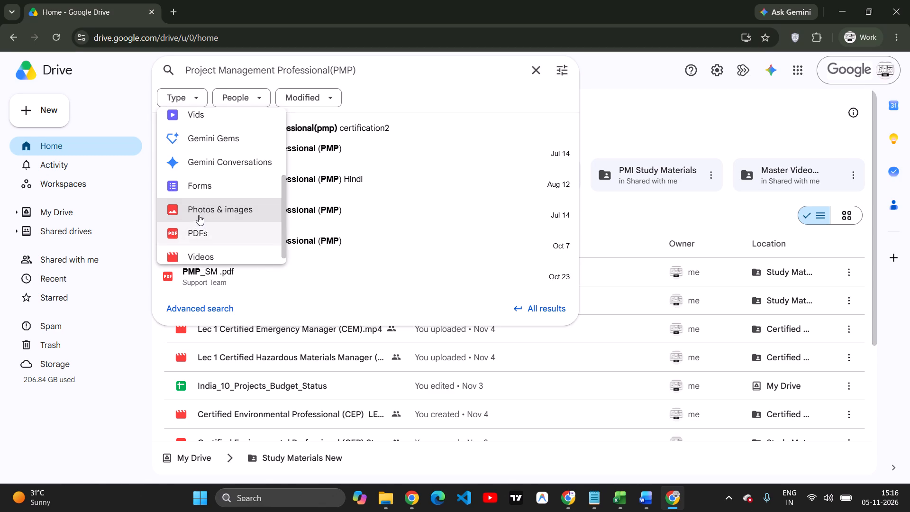
{"action": "left_click", "coordinate": [201, 228]}
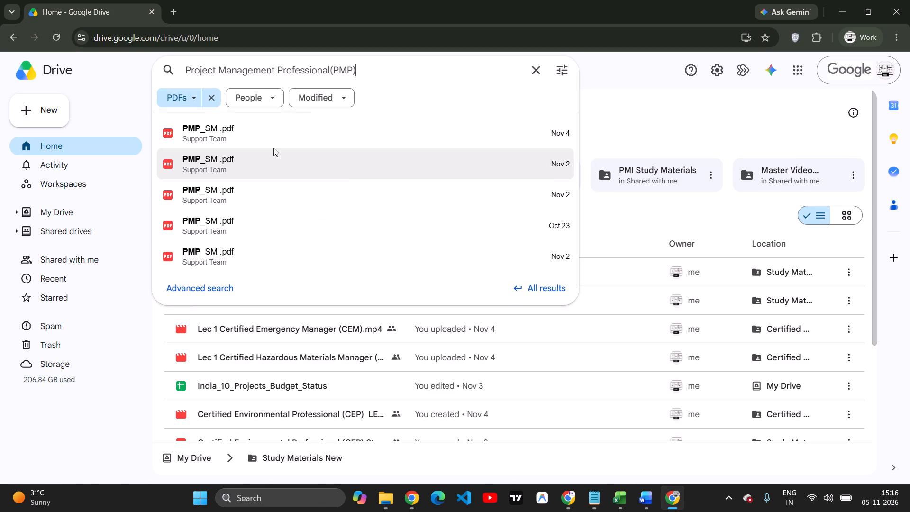
{"action": "left_click", "coordinate": [270, 169]}
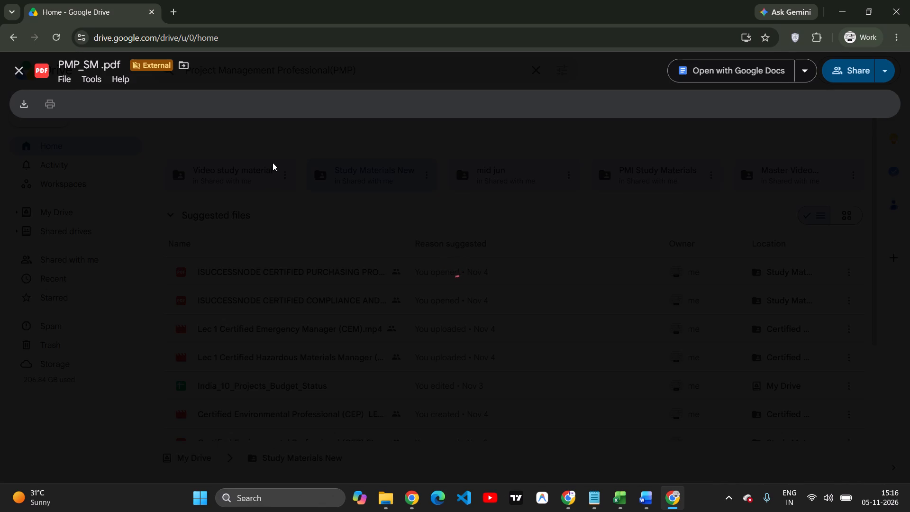
{"action": "left_click", "coordinate": [14, 72]}
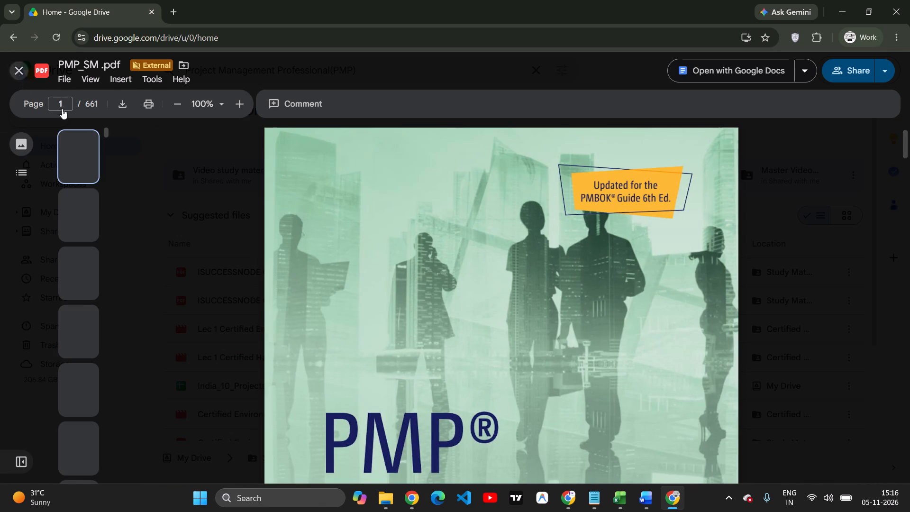
{"action": "left_click", "coordinate": [333, 56]}
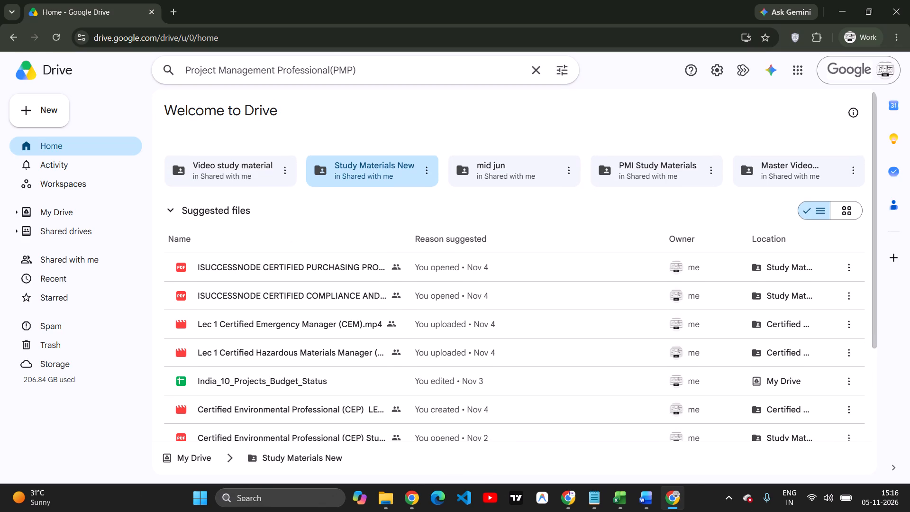
Return to the PDF-filtered PMP search and preview the PMP_SM .pdf result dated Nov 4.
{"action": "left_click", "coordinate": [359, 64]}
{"action": "scroll", "coordinate": [265, 252], "scroll_direction": "down", "scroll_amount": 3}
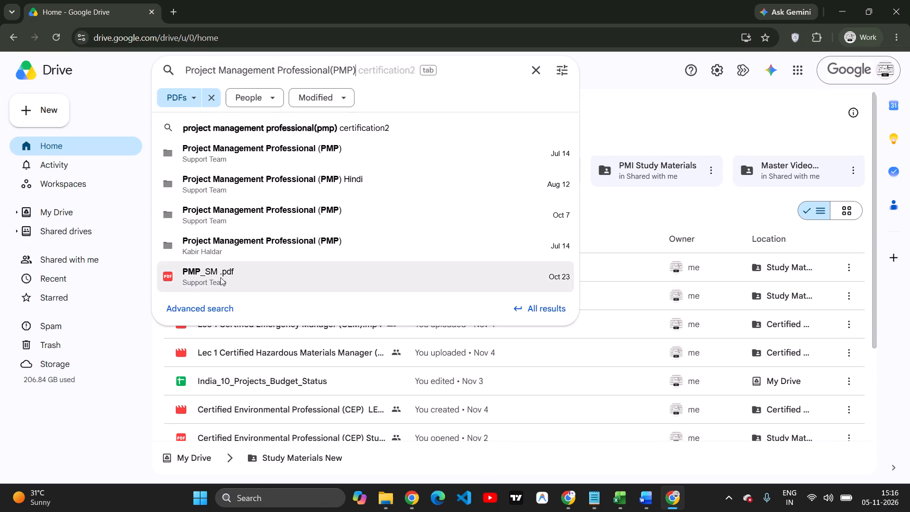
{"action": "left_click", "coordinate": [185, 94]}
{"action": "left_click", "coordinate": [185, 93]}
{"action": "key", "text": "space"}
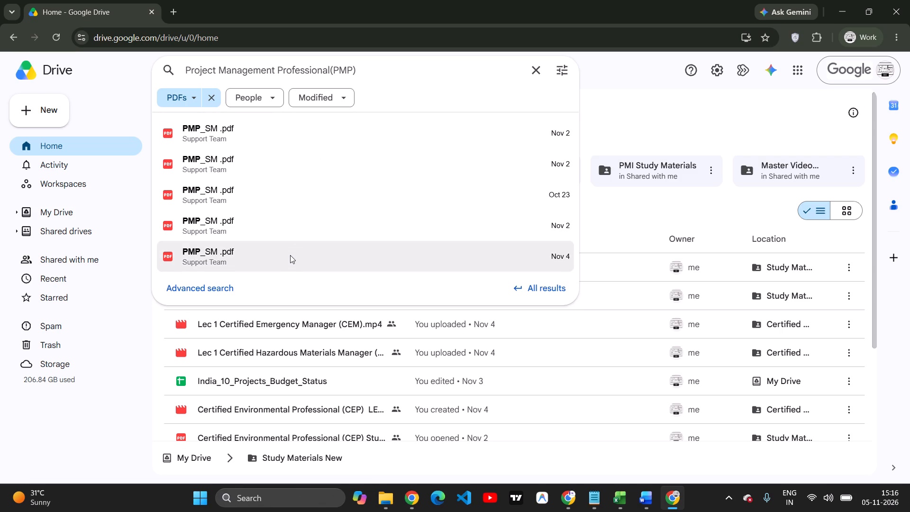
{"action": "scroll", "coordinate": [290, 255], "scroll_direction": "down", "scroll_amount": 1}
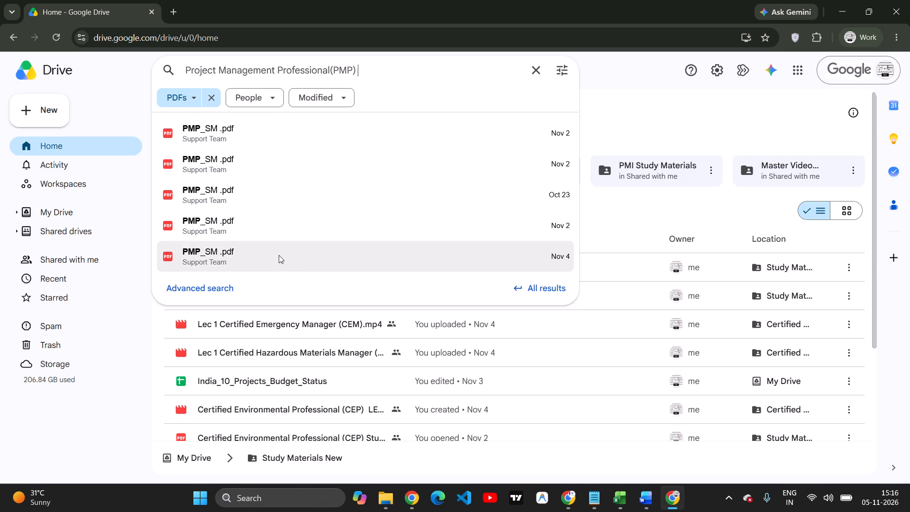
{"action": "left_click", "coordinate": [279, 255]}
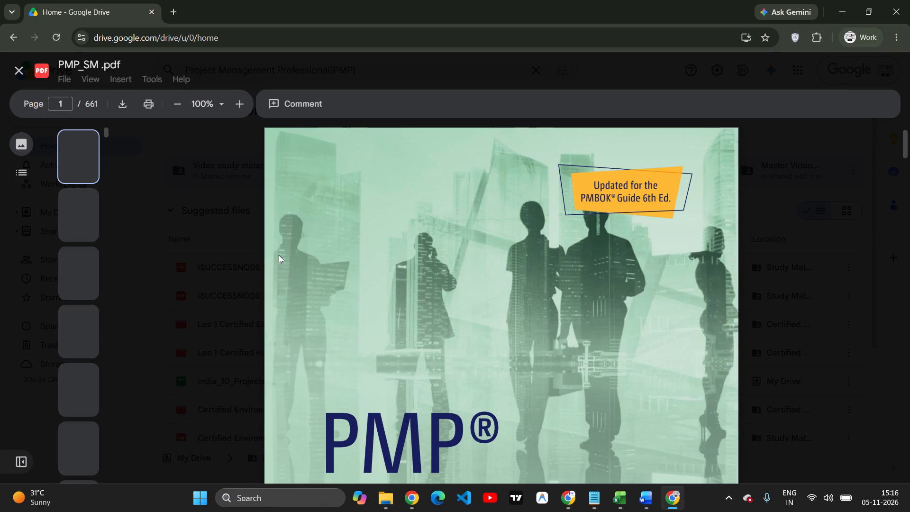
{"action": "left_click", "coordinate": [18, 75]}
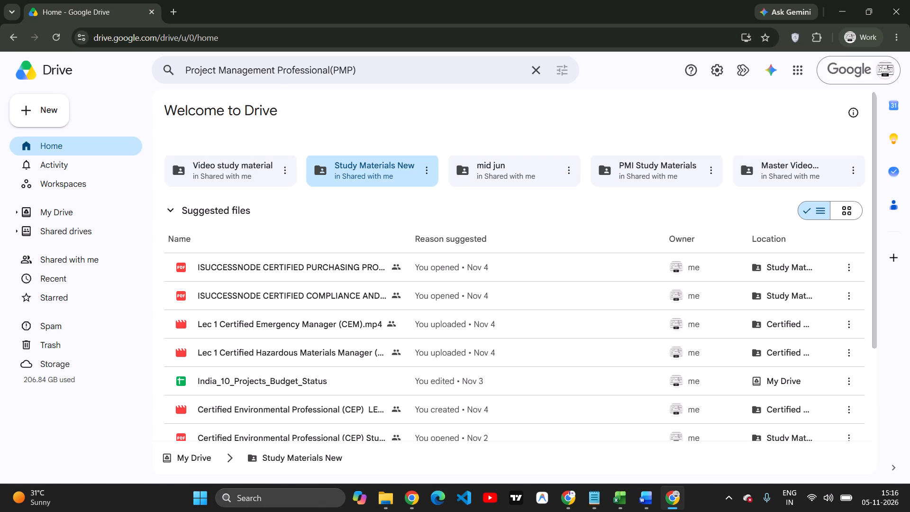
Bring up the PMP search results again and recheck the PMP_SM .pdf dated Nov 4.
{"action": "left_click", "coordinate": [364, 62]}
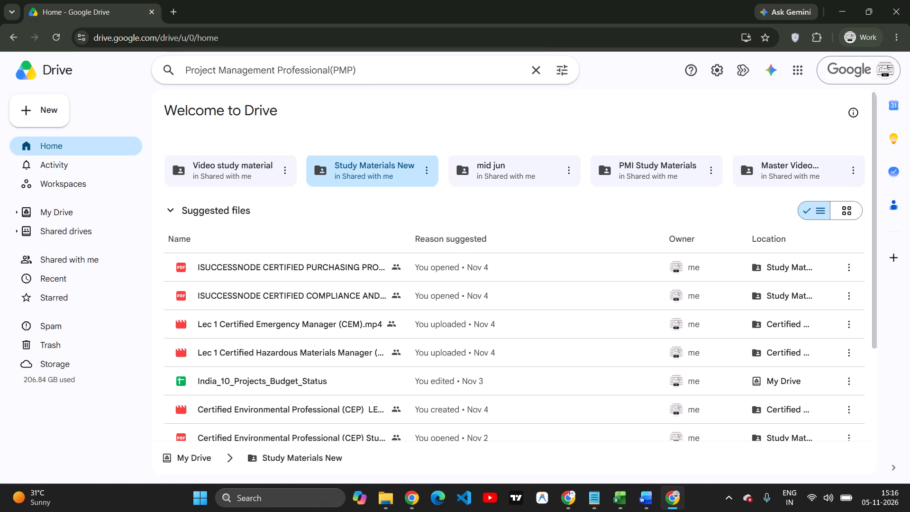
{"action": "key", "text": "BackSpace"}
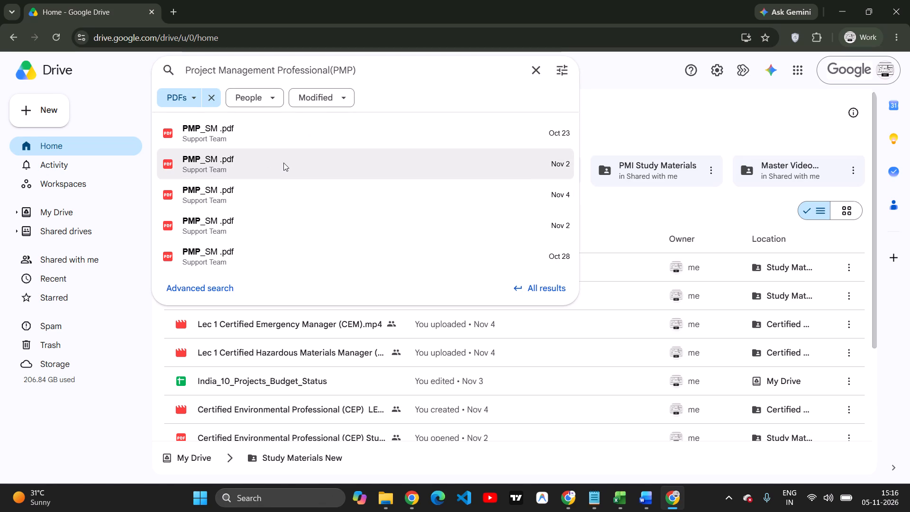
{"action": "left_click", "coordinate": [294, 201]}
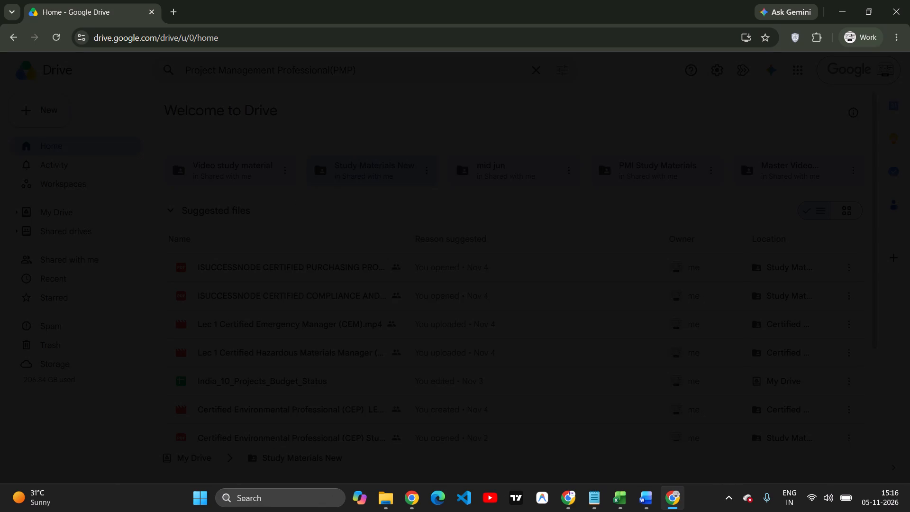
{"action": "left_click", "coordinate": [17, 73]}
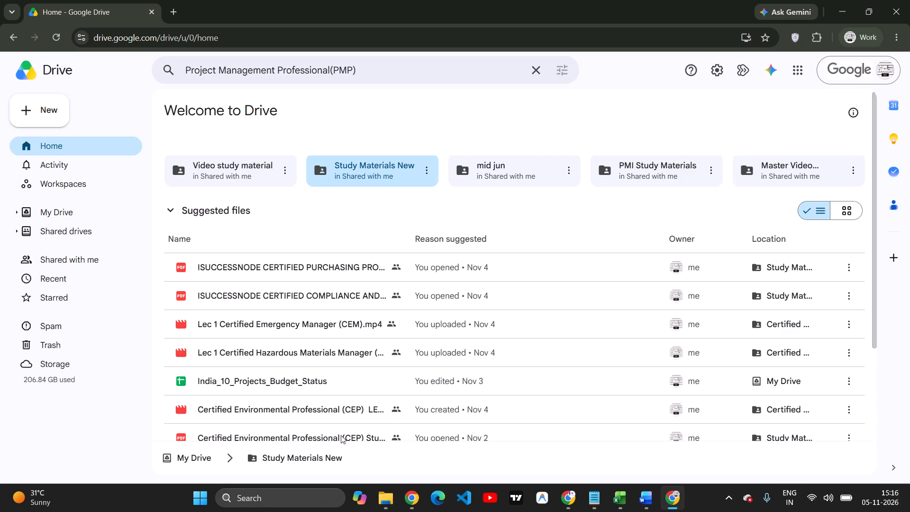
Switch to File Explorer and look through the Downloads folder for Project Management Professional (PMP) study material.
{"action": "left_click", "coordinate": [387, 509]}
{"action": "scroll", "coordinate": [270, 302], "scroll_direction": "down", "scroll_amount": 3}
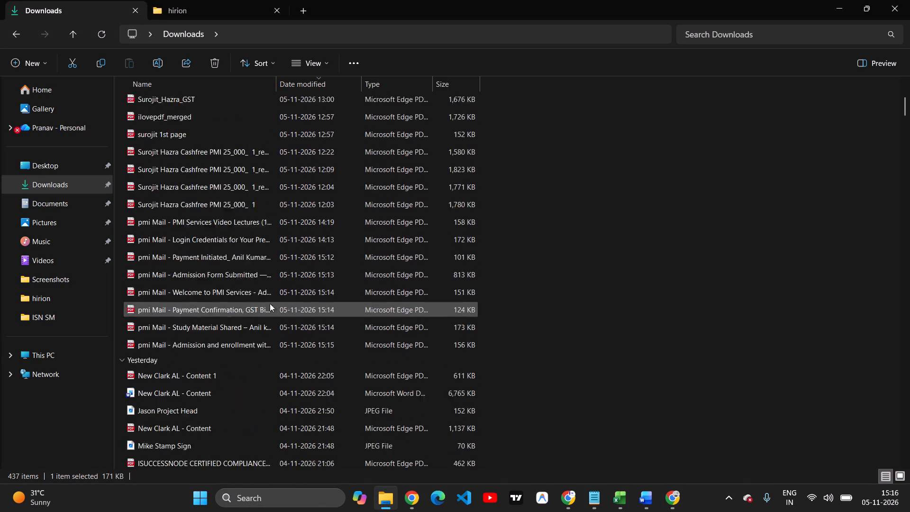
{"action": "scroll", "coordinate": [270, 303], "scroll_direction": "down", "scroll_amount": 2}
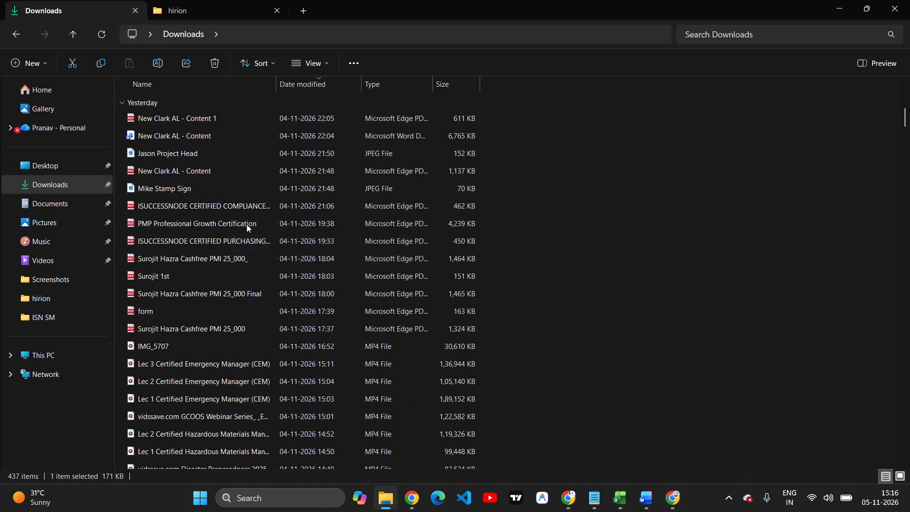
{"action": "scroll", "coordinate": [255, 260], "scroll_direction": "down", "scroll_amount": 7}
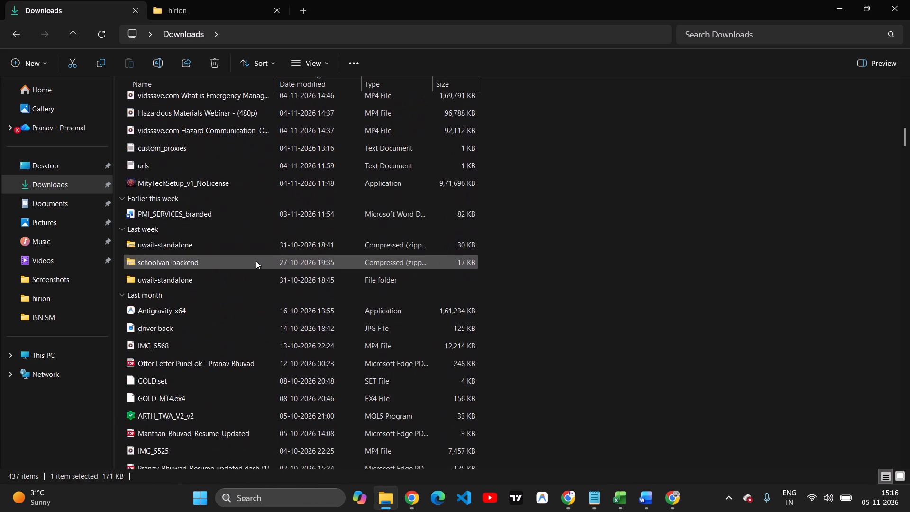
{"action": "scroll", "coordinate": [256, 261], "scroll_direction": "down", "scroll_amount": 4}
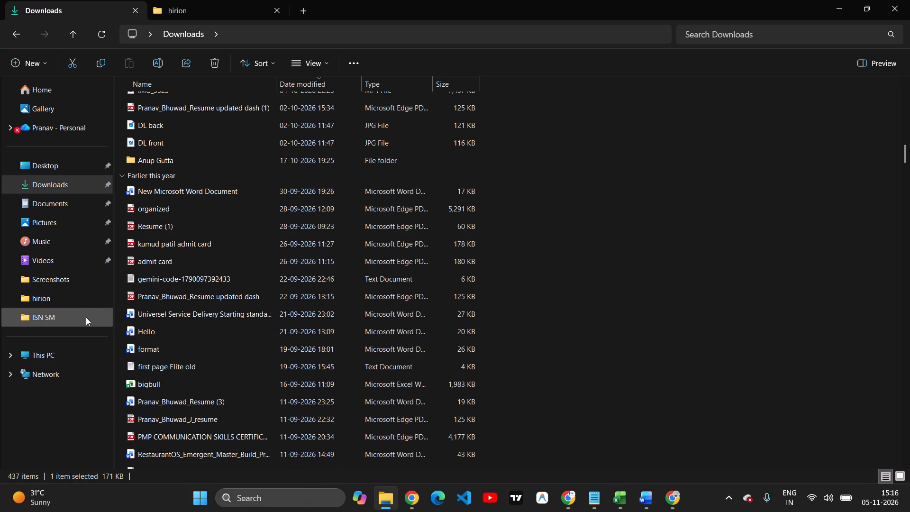
Search the ISN SM folder for "ProjectManagementProfessional(PMP)", then clear the search.
{"action": "left_click", "coordinate": [85, 316]}
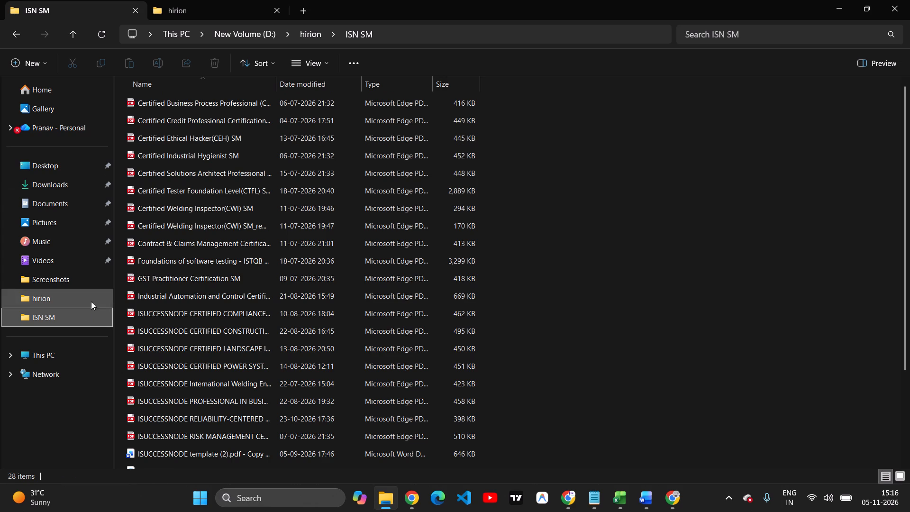
{"action": "scroll", "coordinate": [211, 281], "scroll_direction": "down", "scroll_amount": 5}
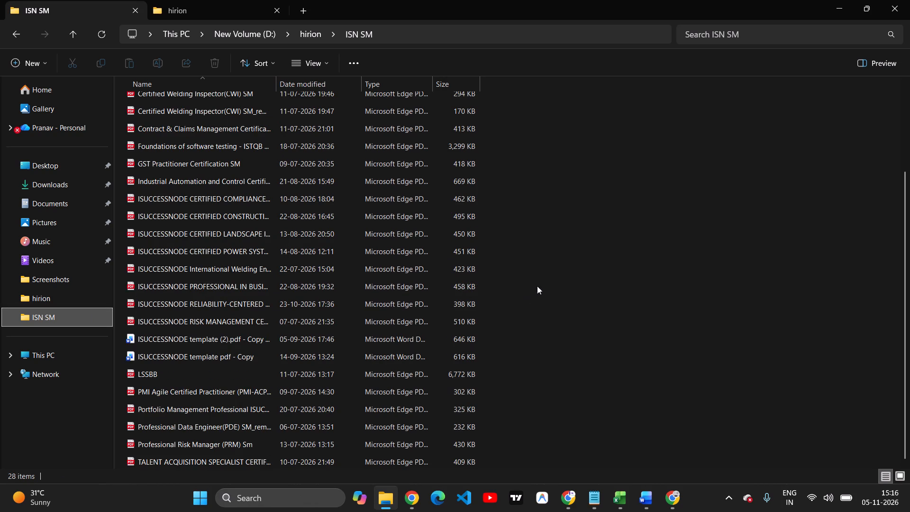
{"action": "left_click", "coordinate": [554, 282]}
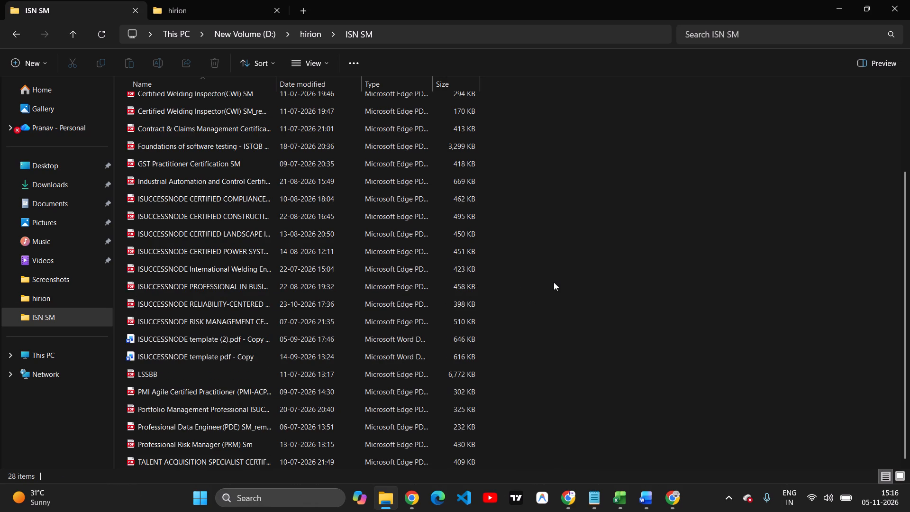
{"action": "key", "text": "ctrl+f"}
{"action": "key", "text": "ctrl+v"}
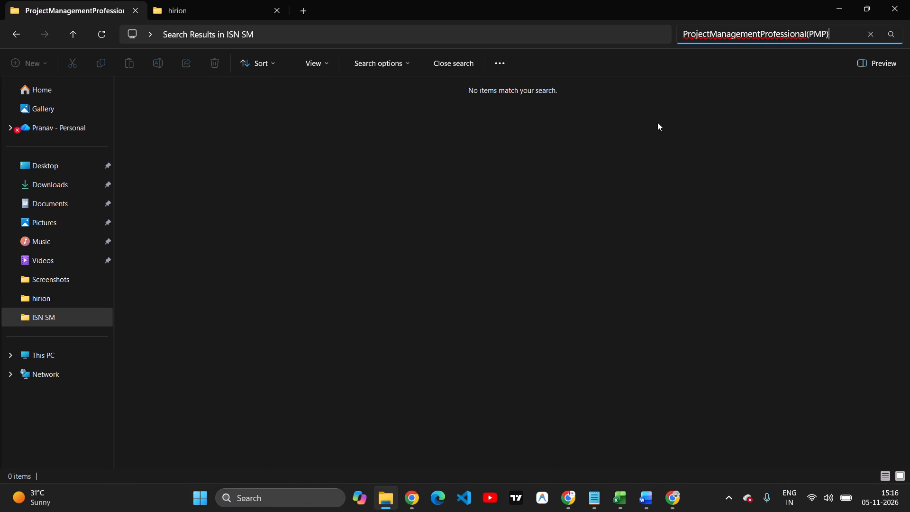
{"action": "left_click", "coordinate": [875, 33]}
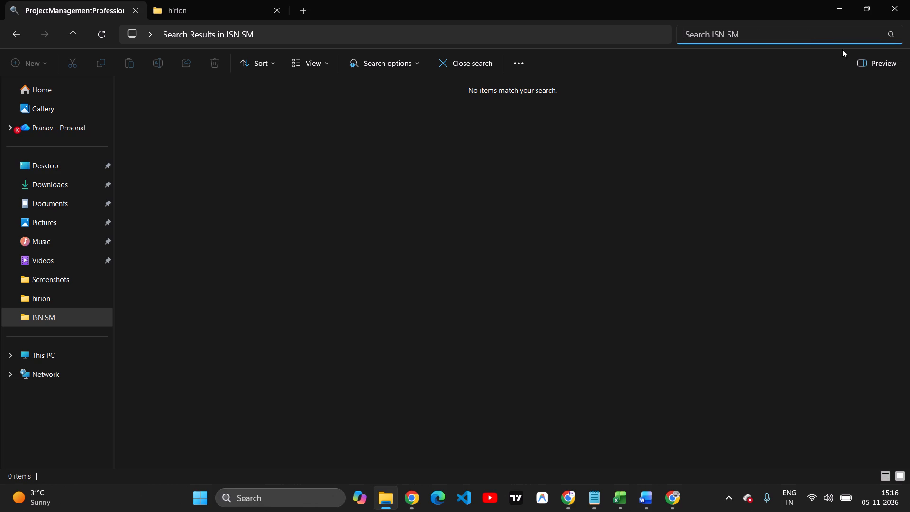
Open the Word document "ISUCCESSNODE template pdf - Copy" from the ISN SM folder.
{"action": "scroll", "coordinate": [264, 381], "scroll_direction": "down", "scroll_amount": 6}
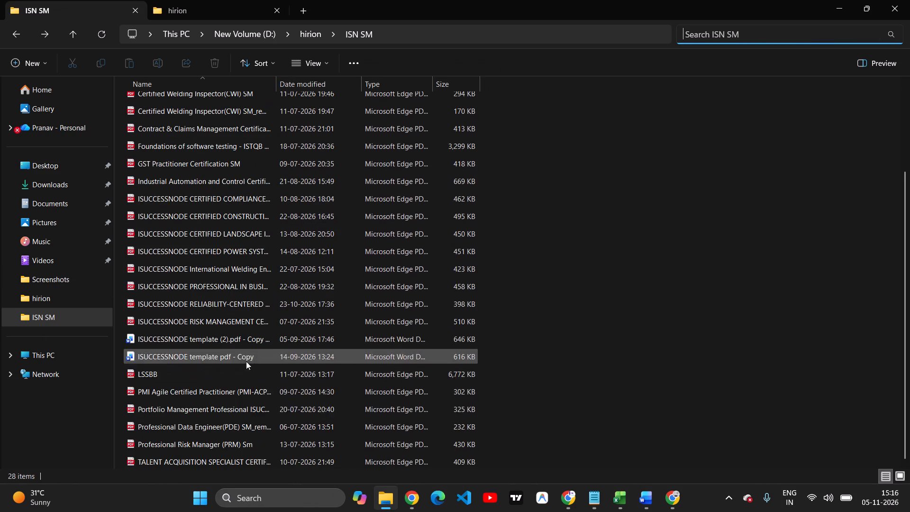
{"action": "double_click", "coordinate": [221, 355]}
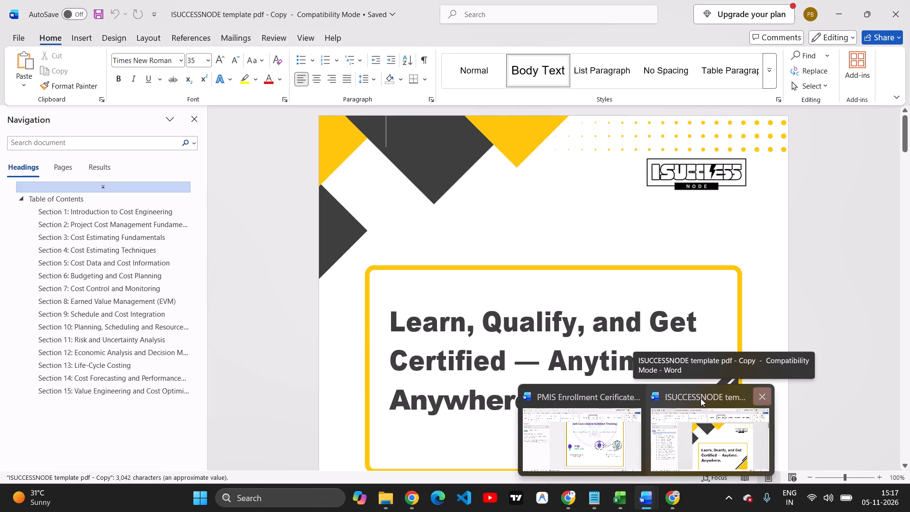
Close the "PMIS Enrollment Cerificate 1" document and save its changes.
{"action": "left_click", "coordinate": [635, 396]}
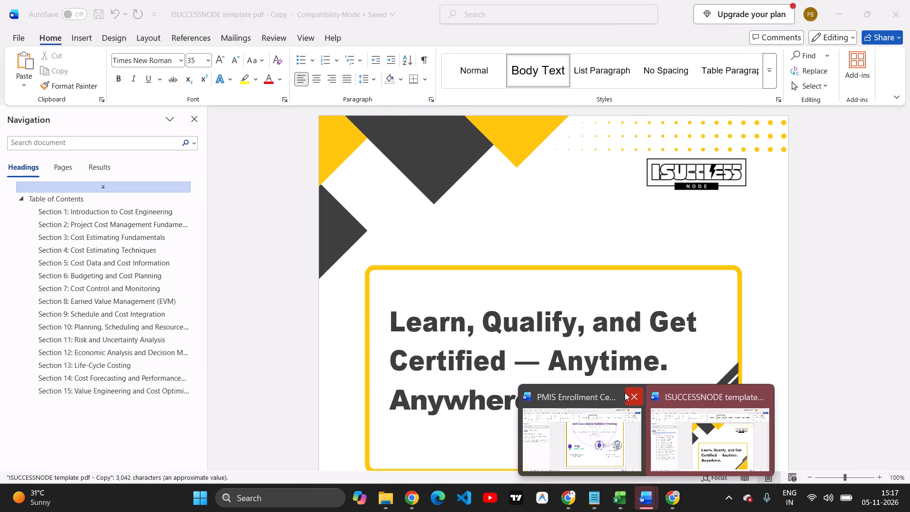
{"action": "left_click", "coordinate": [632, 400]}
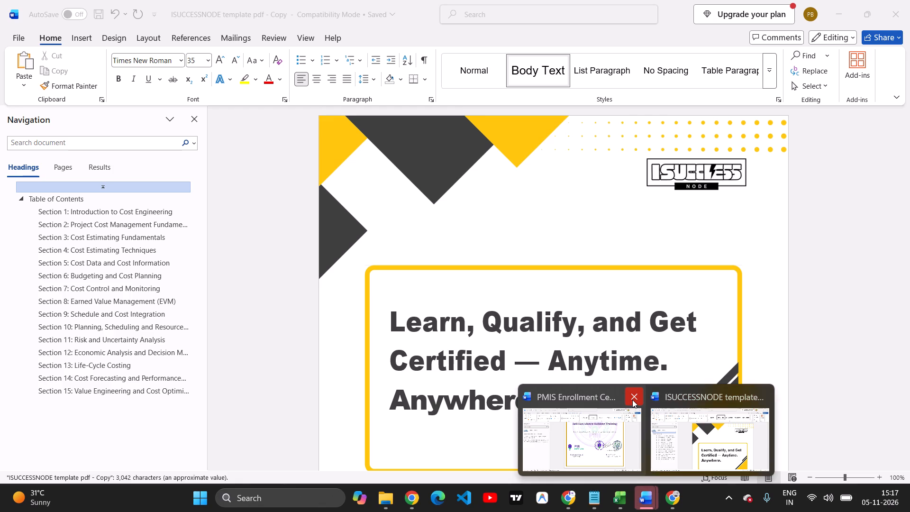
{"action": "left_click", "coordinate": [679, 450]}
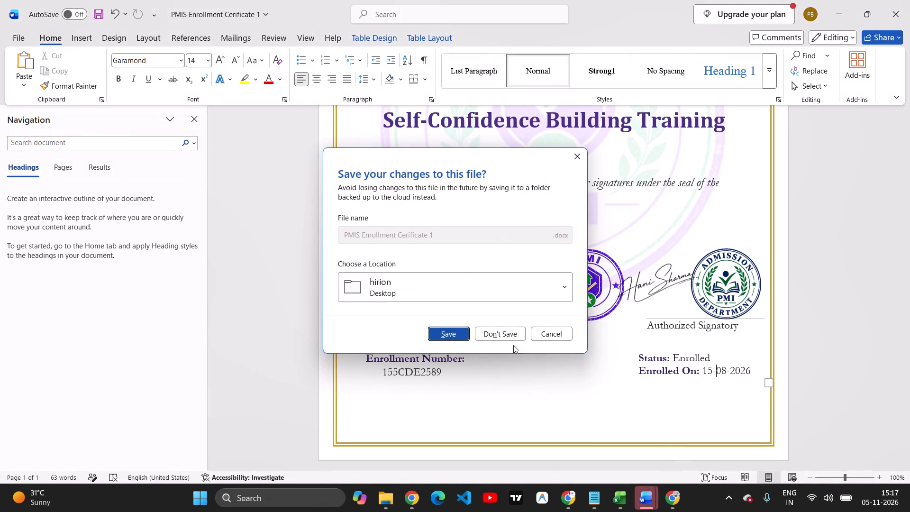
{"action": "left_click", "coordinate": [457, 334]}
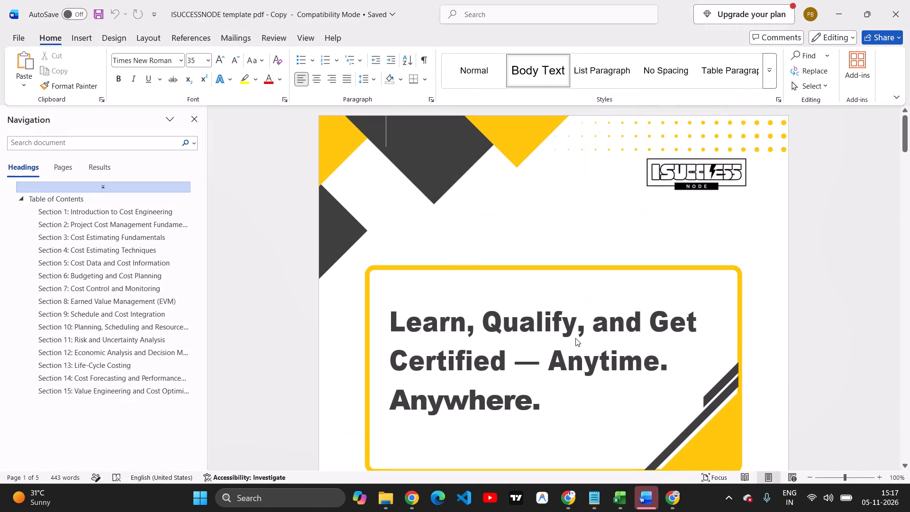
Delete the entire cost engineering table of contents, from its heading through Section 15, from the ISUCCESSNODE template.
{"action": "scroll", "coordinate": [579, 342], "scroll_direction": "down", "scroll_amount": 9}
{"action": "scroll", "coordinate": [579, 315], "scroll_direction": "up", "scroll_amount": 3}
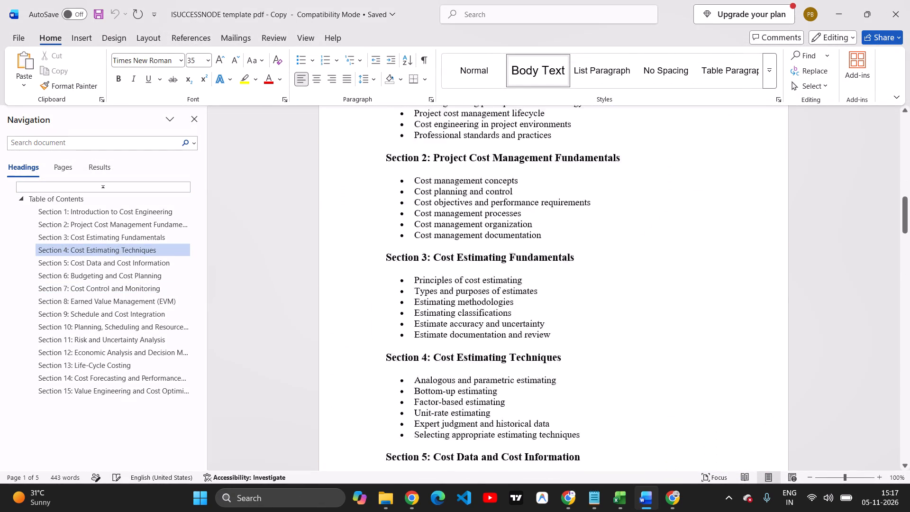
{"action": "scroll", "coordinate": [434, 165], "scroll_direction": "up", "scroll_amount": 1}
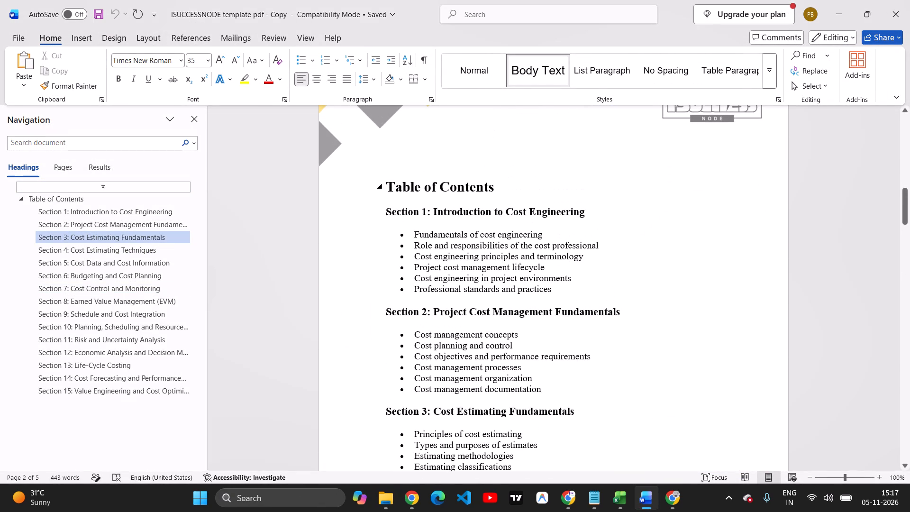
{"action": "left_click_drag", "start_coordinate": [386, 185], "coordinate": [539, 300]}
{"action": "scroll", "coordinate": [454, 227], "scroll_direction": "down", "scroll_amount": 5}
{"action": "scroll", "coordinate": [487, 252], "scroll_direction": "down", "scroll_amount": 1}
{"action": "scroll", "coordinate": [537, 296], "scroll_direction": "down", "scroll_amount": 3}
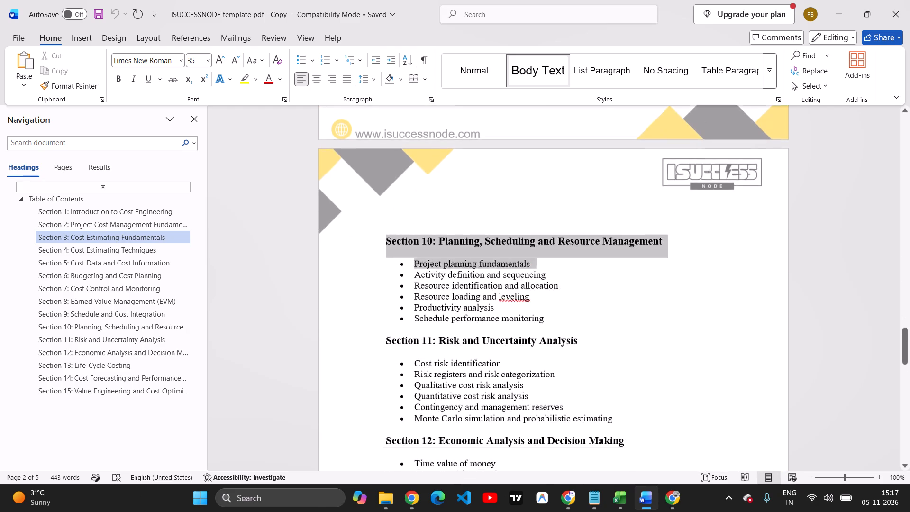
{"action": "scroll", "coordinate": [539, 300], "scroll_direction": "down", "scroll_amount": 1}
{"action": "left_click_drag", "start_coordinate": [539, 300], "coordinate": [561, 351]}
{"action": "key", "text": "BackSpace"}
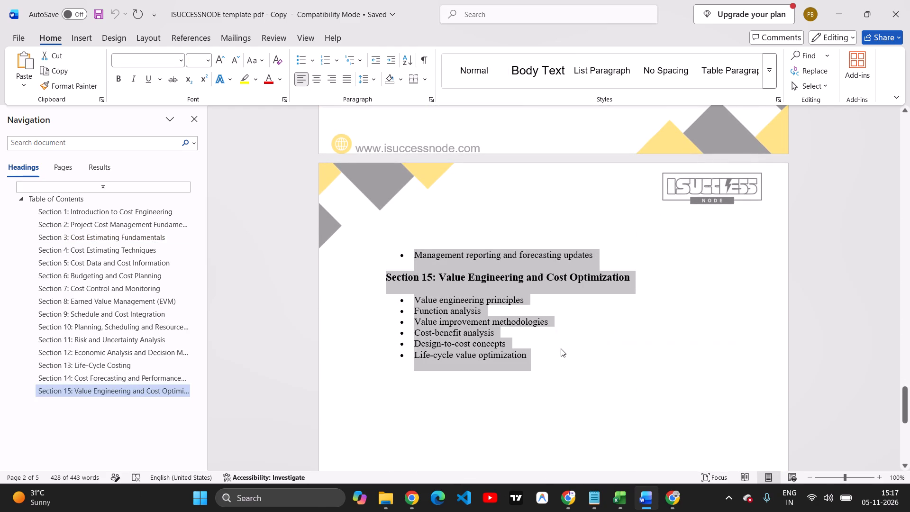
Replace the study material name "Certified Cost Professional (CCP)" on the cover page with "ProjectManagementProfessional(PMP)".
{"action": "scroll", "coordinate": [546, 310], "scroll_direction": "up", "scroll_amount": 4}
{"action": "scroll", "coordinate": [546, 271], "scroll_direction": "up", "scroll_amount": 3}
{"action": "scroll", "coordinate": [534, 274], "scroll_direction": "down", "scroll_amount": 1}
{"action": "left_click", "coordinate": [448, 291]}
{"action": "left_click", "coordinate": [419, 292]}
{"action": "key", "text": "ctrl+v"}
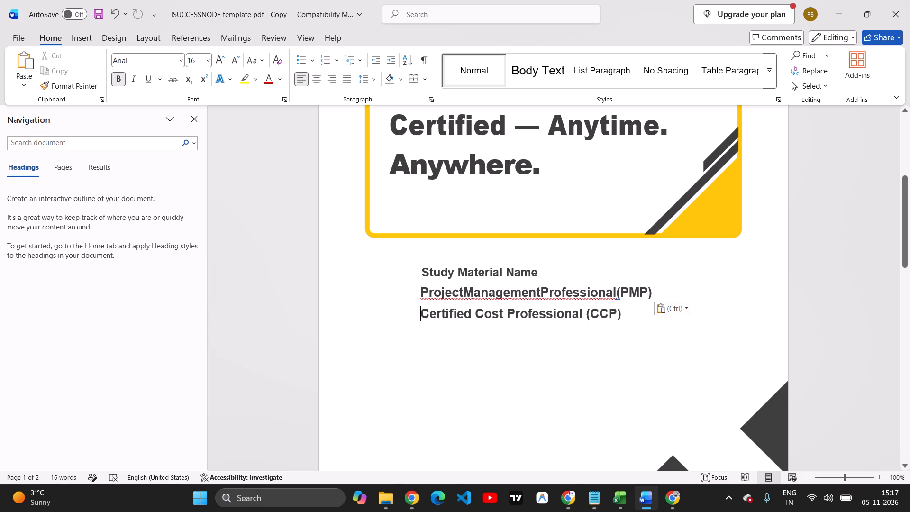
{"action": "key", "text": "ctrl+Delete"}
{"action": "key", "text": "ctrl+Delete"}
{"action": "key", "text": "ctrl+Delete"}
{"action": "key", "text": "ctrl+Delete"}
{"action": "key", "text": "ctrl+Delete"}
{"action": "key", "text": "ctrl+Delete"}
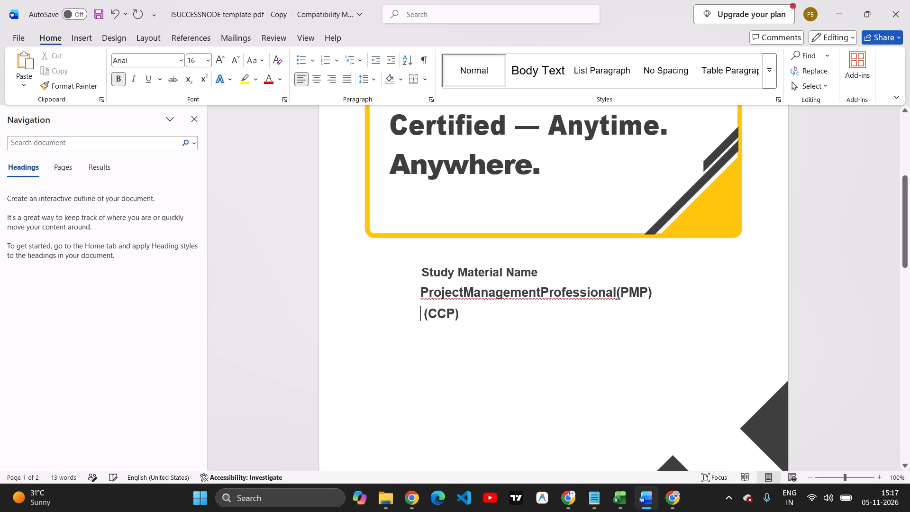
{"action": "key", "text": "ctrl+Delete"}
{"action": "key", "text": "Delete"}
{"action": "key", "text": "Delete"}
{"action": "key", "text": "Delete"}
{"action": "key", "text": "Delete"}
{"action": "key", "text": "Delete"}
{"action": "key", "text": "Delete"}
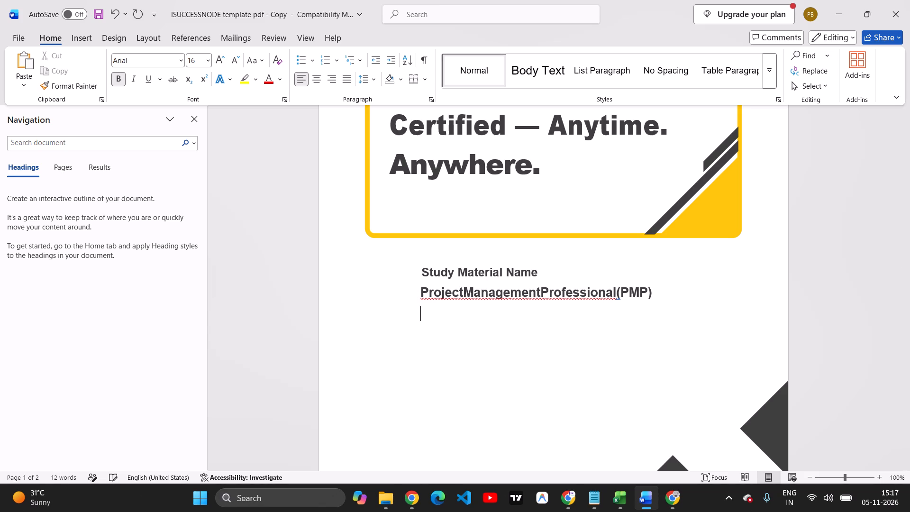
Add the missing spaces in the cover page's study material name so it reads "Project Management Professional (PMP)".
{"action": "left_click", "coordinate": [462, 297]}
{"action": "key", "text": "space"}
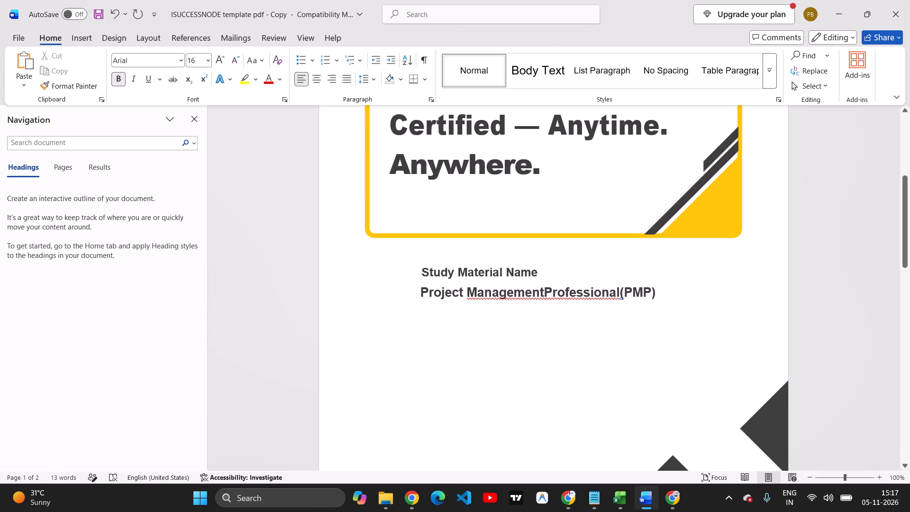
{"action": "left_click", "coordinate": [544, 295]}
{"action": "key", "text": "space"}
{"action": "left_click", "coordinate": [621, 294]}
{"action": "left_click", "coordinate": [625, 294]}
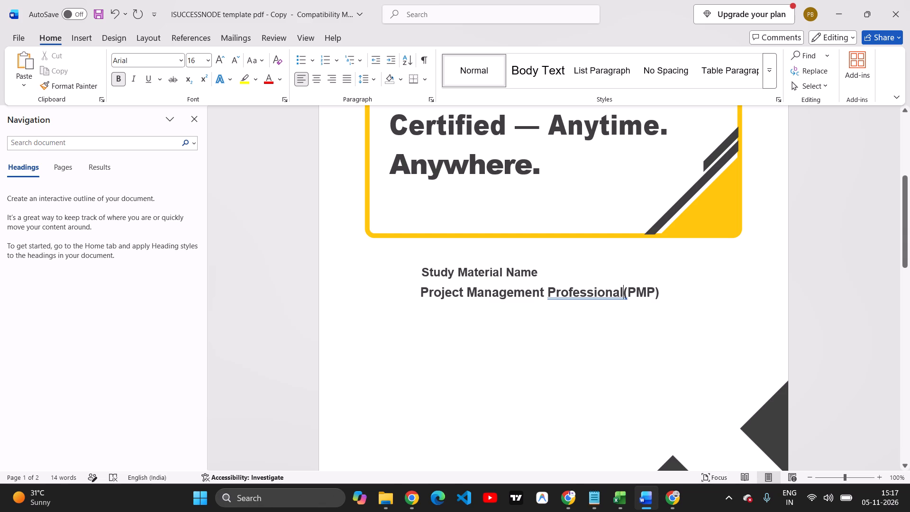
{"action": "key", "text": "space"}
{"action": "scroll", "coordinate": [492, 336], "scroll_direction": "down", "scroll_amount": 2}
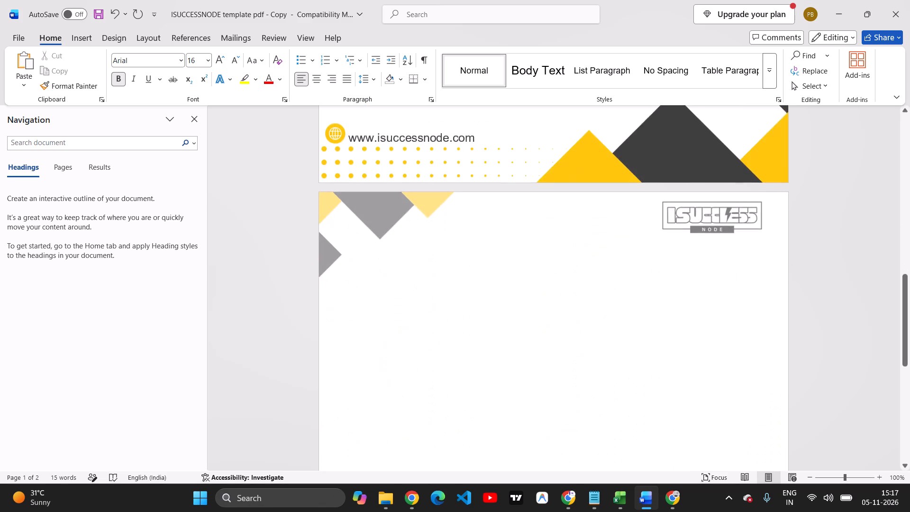
{"action": "key", "text": "alt+Tab"}
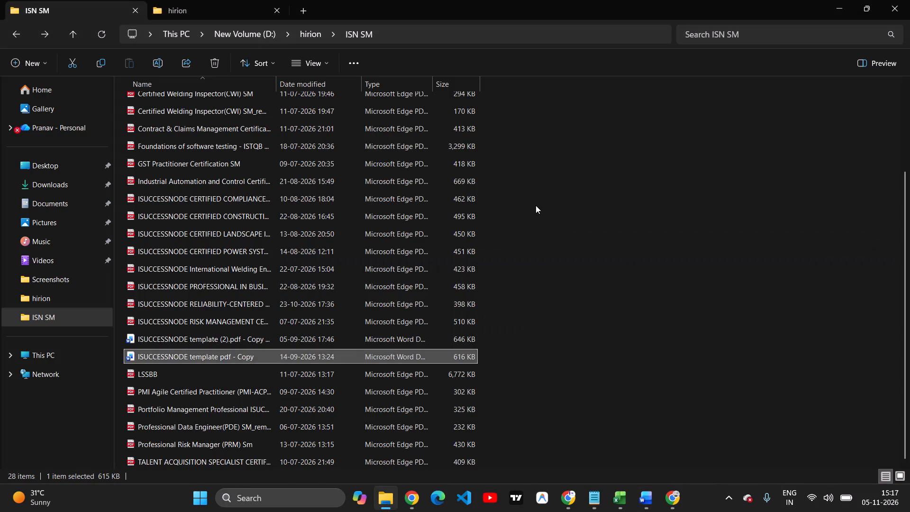
{"action": "key", "text": "alt+Tab"}
{"action": "key", "text": "alt+Tab"}
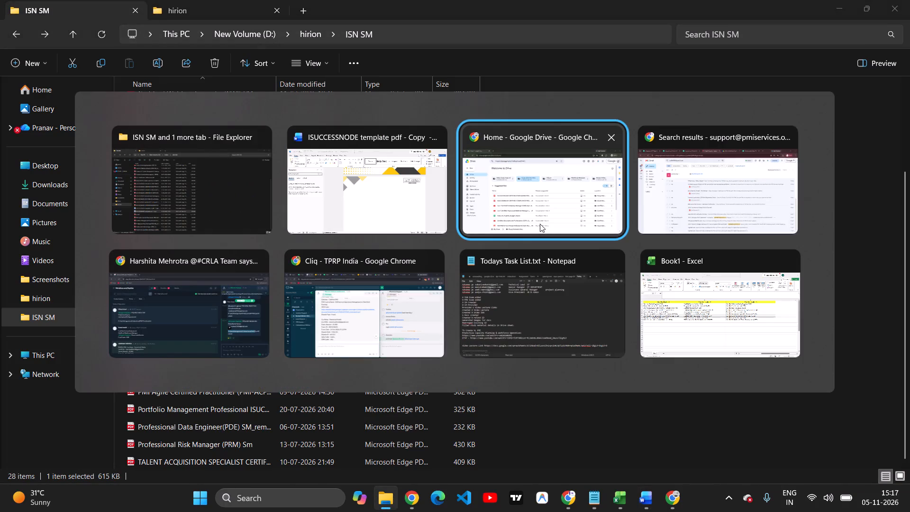
{"action": "left_click", "coordinate": [319, 306], "text": "alt"}
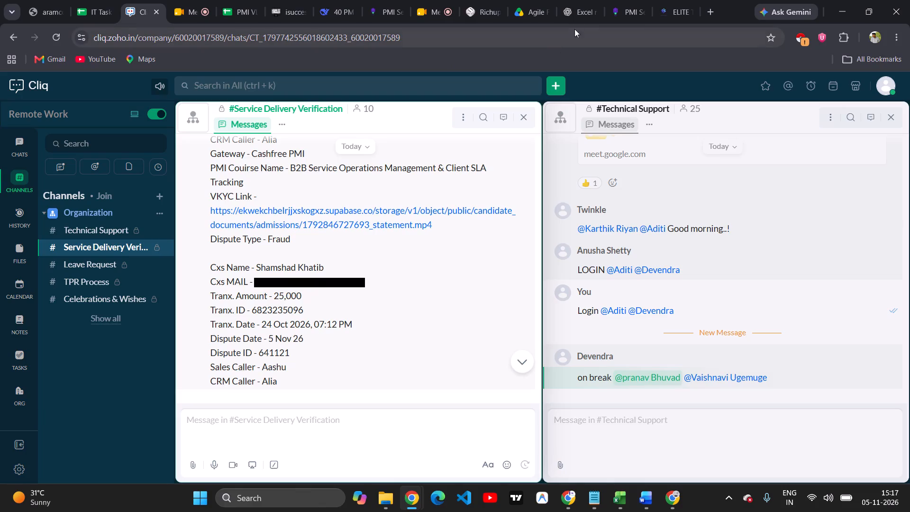
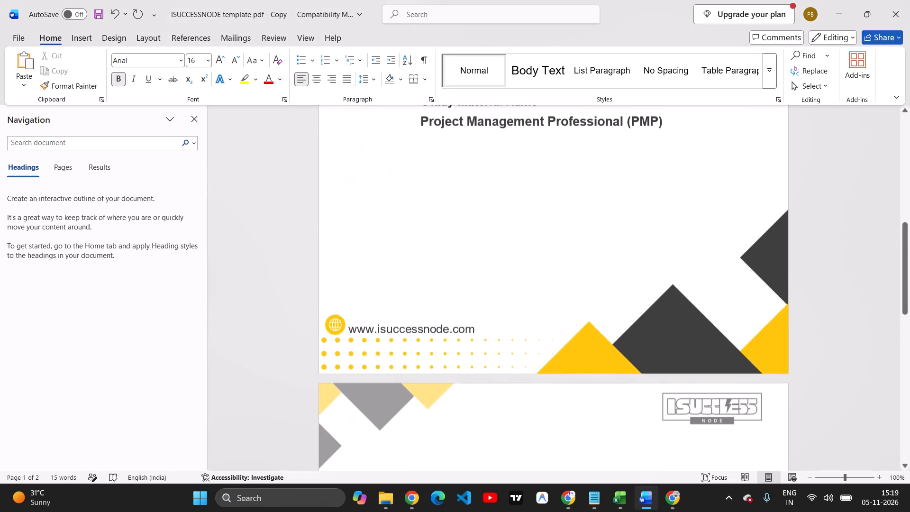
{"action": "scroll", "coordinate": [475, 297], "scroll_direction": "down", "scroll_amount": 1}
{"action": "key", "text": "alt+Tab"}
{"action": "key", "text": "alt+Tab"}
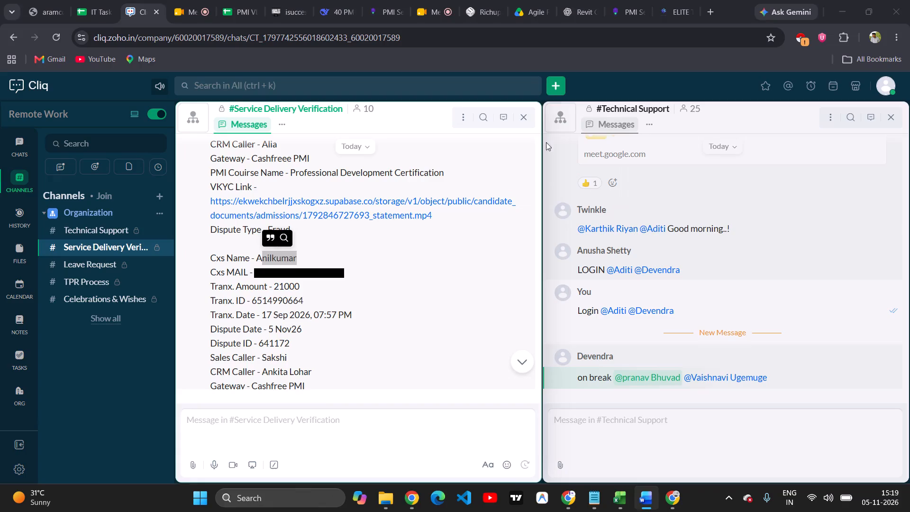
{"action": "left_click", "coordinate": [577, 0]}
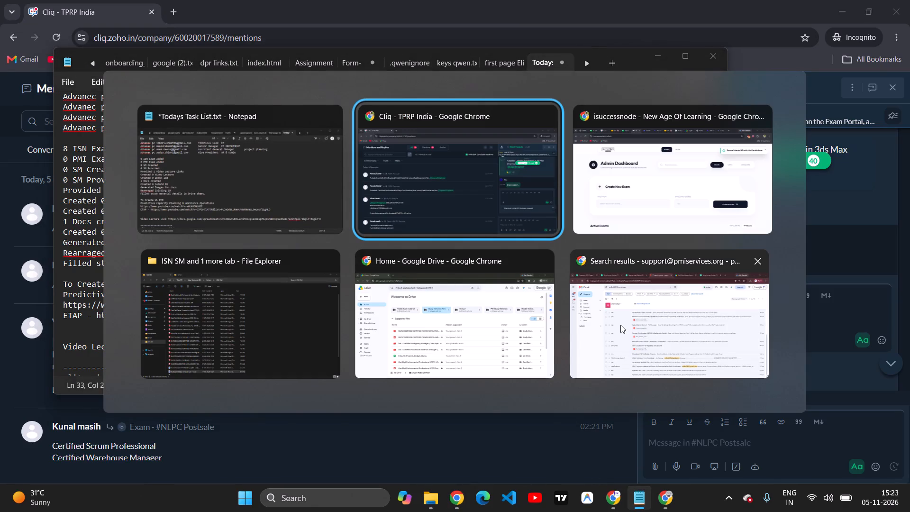
{"action": "left_click", "coordinate": [430, 503], "text": "alt"}
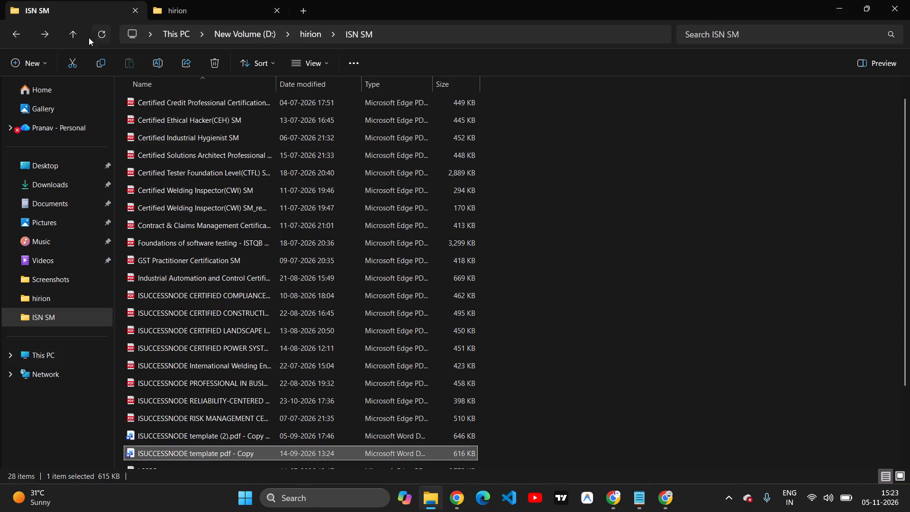
{"action": "left_click", "coordinate": [76, 184]}
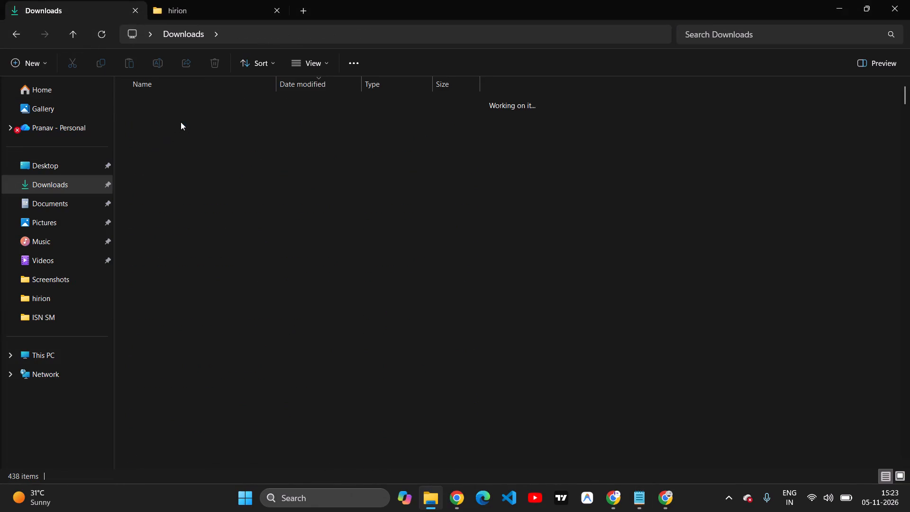
{"action": "left_click", "coordinate": [185, 116]}
{"action": "key", "text": "Delete"}
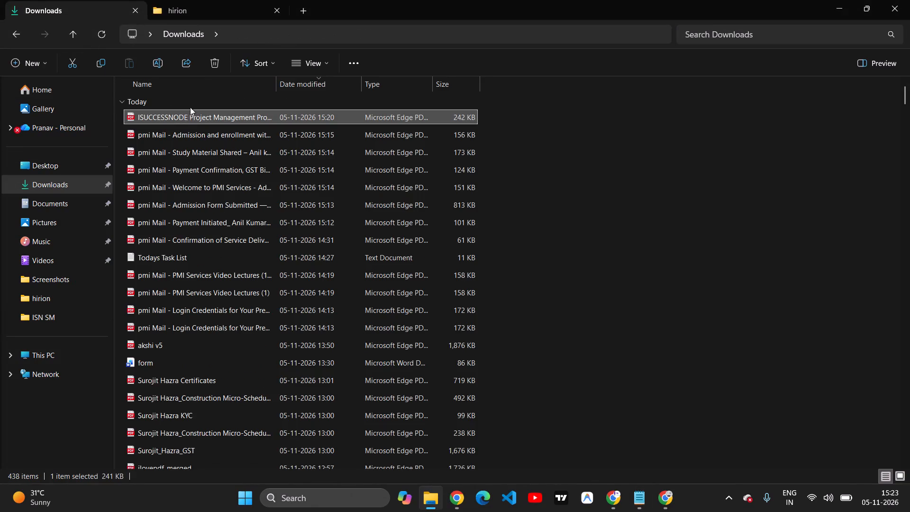
Switch to Cliq and check the newest final exam request in the #NLPC Postsale mentions.
{"action": "key", "text": "alt+Tab"}
{"action": "key", "text": "alt+Tab"}
{"action": "key", "text": "alt+Tab"}
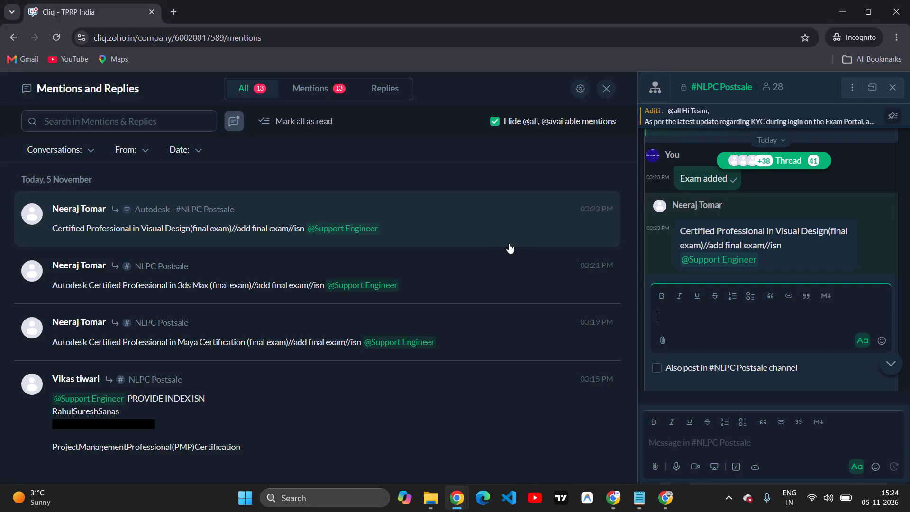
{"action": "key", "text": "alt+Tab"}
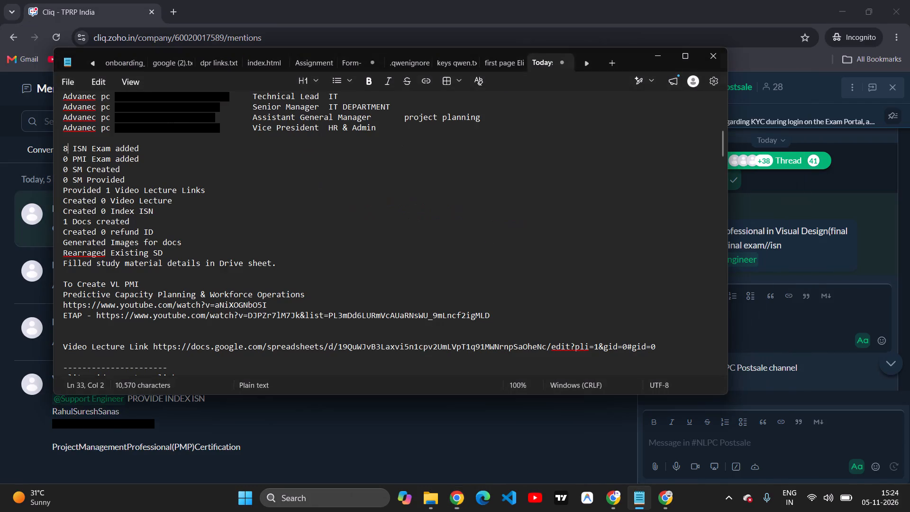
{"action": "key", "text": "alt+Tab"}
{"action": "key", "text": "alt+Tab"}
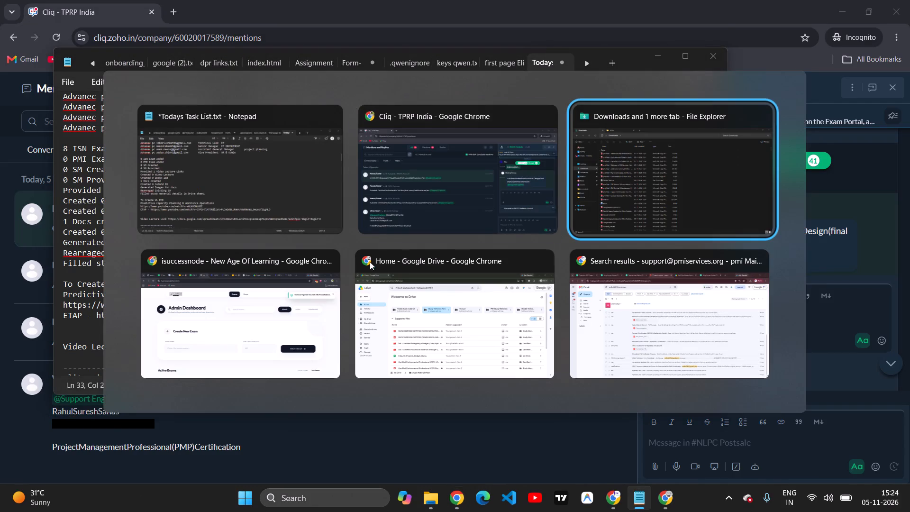
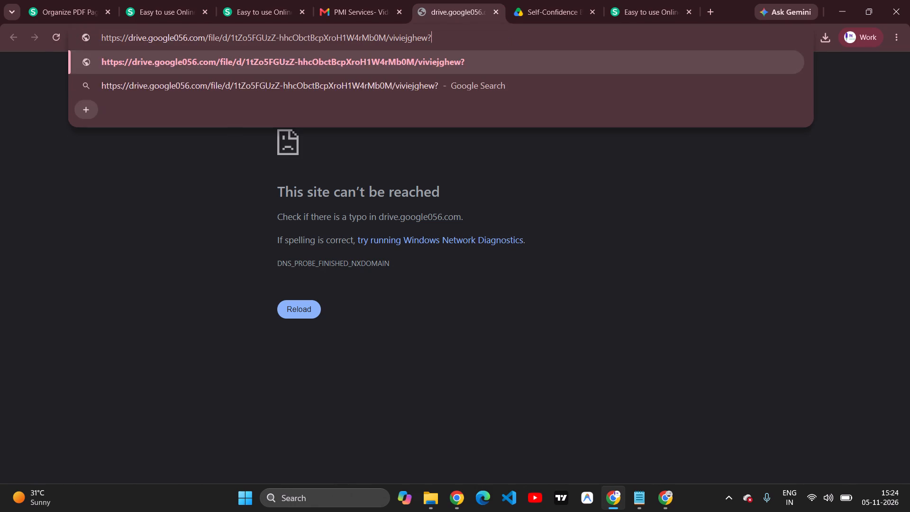
Open the drive.google056.com file link in the browser's address for editing at the end of the URL.
{"action": "left_click", "coordinate": [431, 33]}
{"action": "key", "text": "Right"}
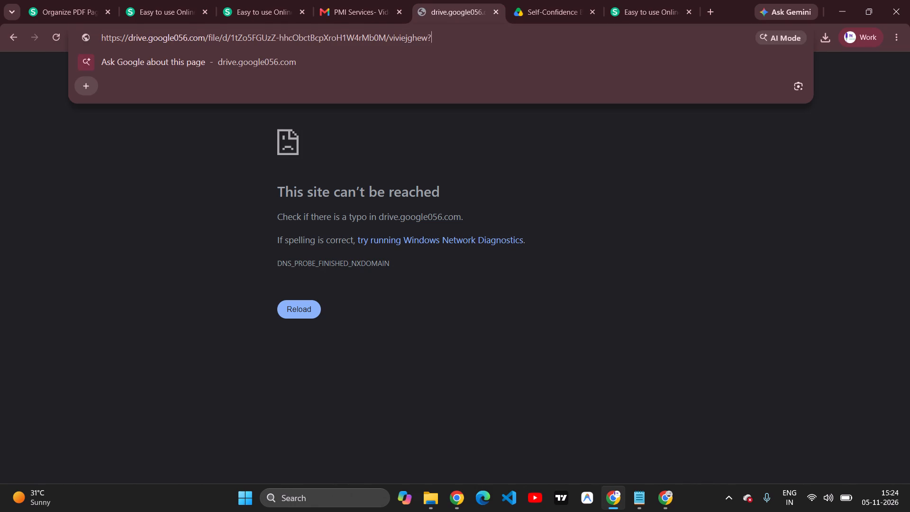